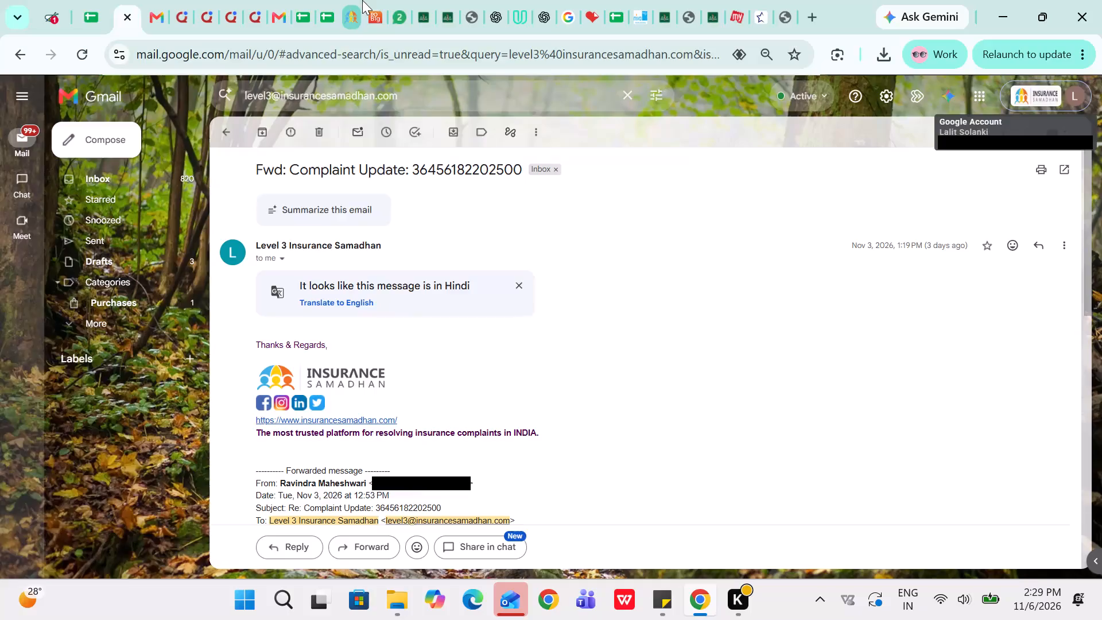
In the Insurance Samadhan admin portal, return to the All Complaints list and search it for the complainant's copied email address.
click(351, 0)
click(82, 206)
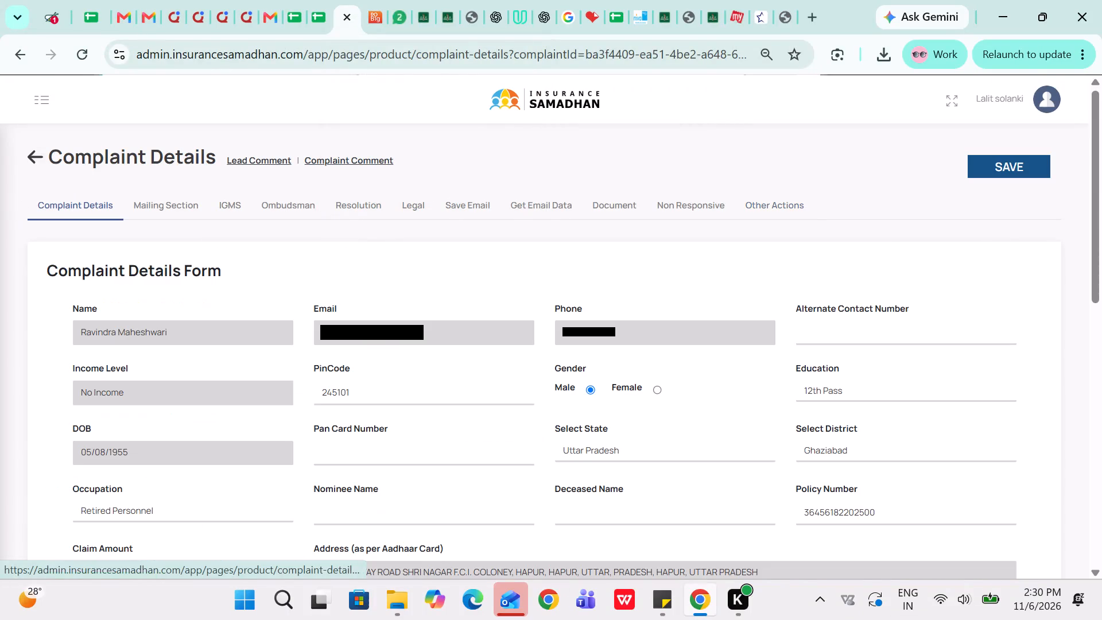
click(43, 156)
click(32, 152)
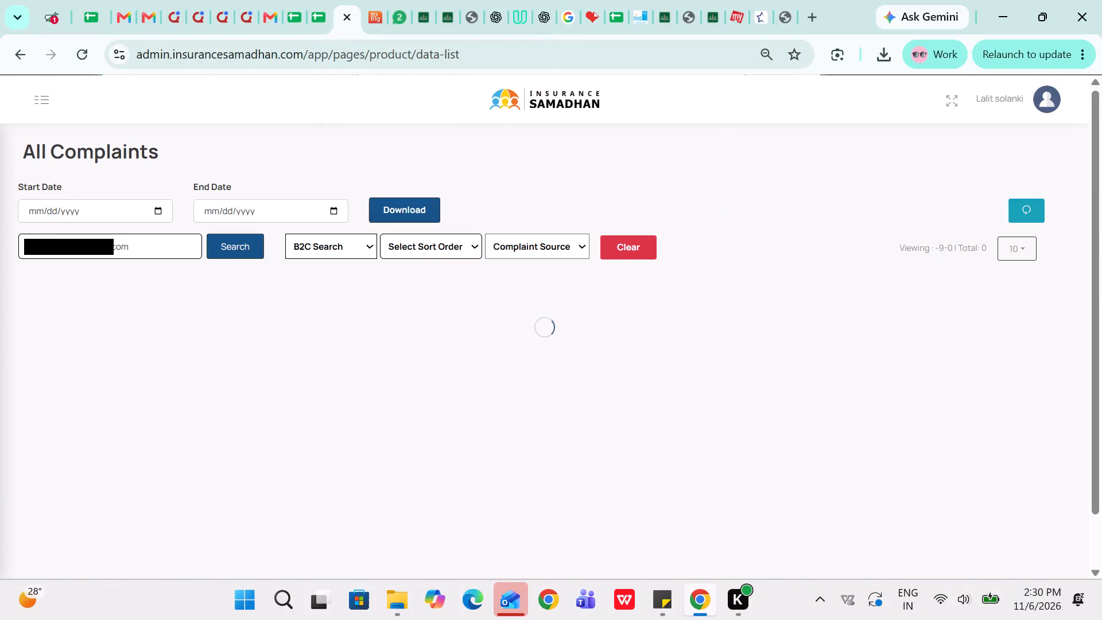
drag(170, 244, 0, 259)
key(ctrl+v)
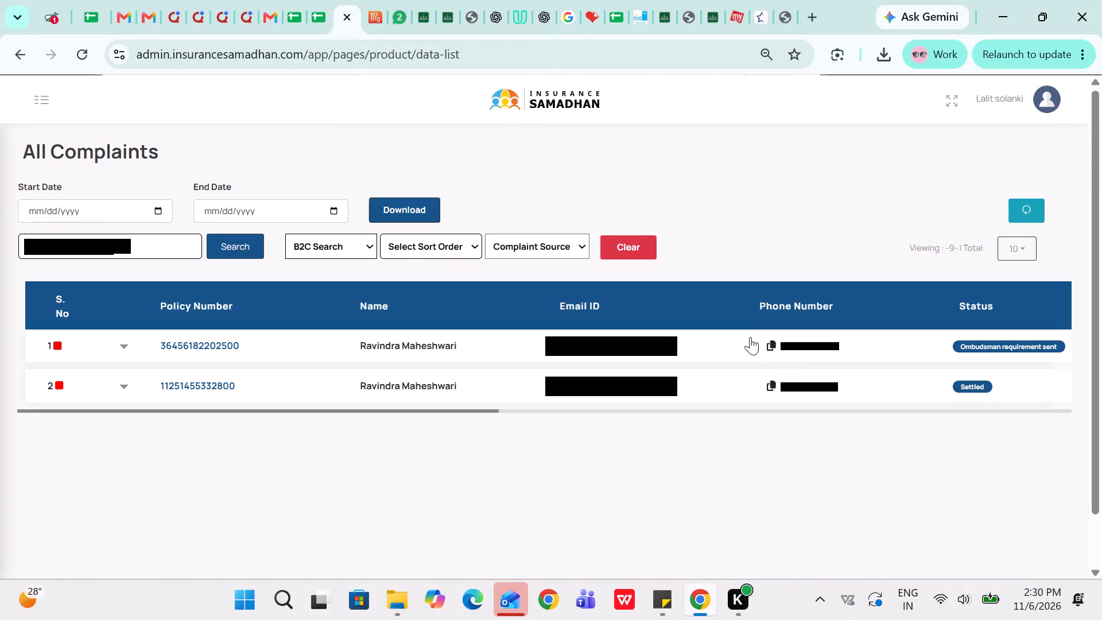
Expand the complaint with status Ombudsman requirement sent and open its communication log.
click(743, 347)
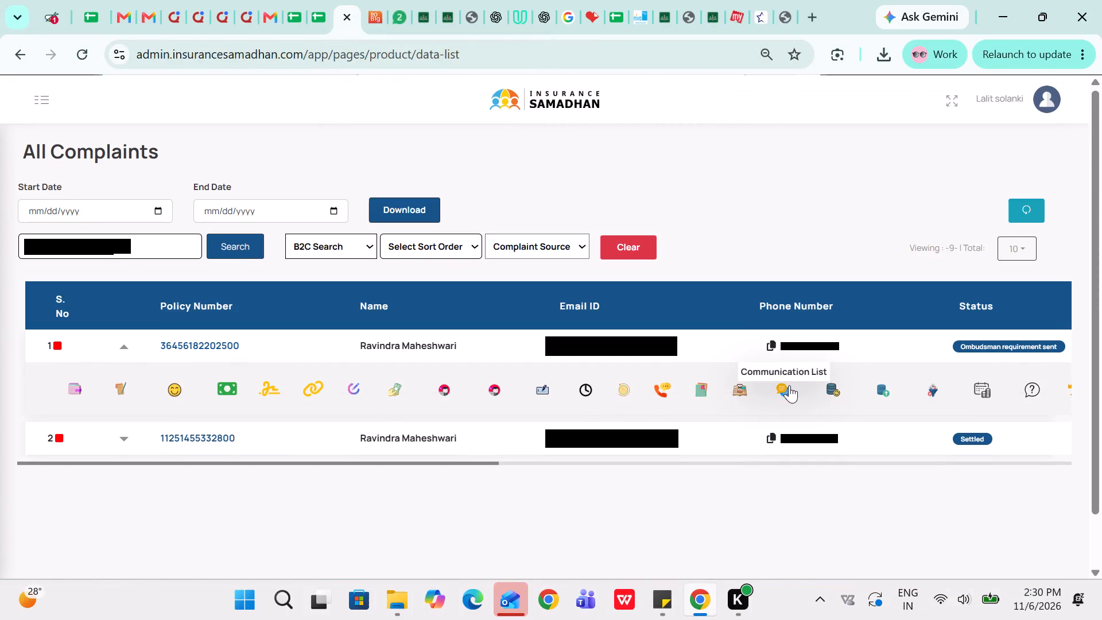
click(788, 389)
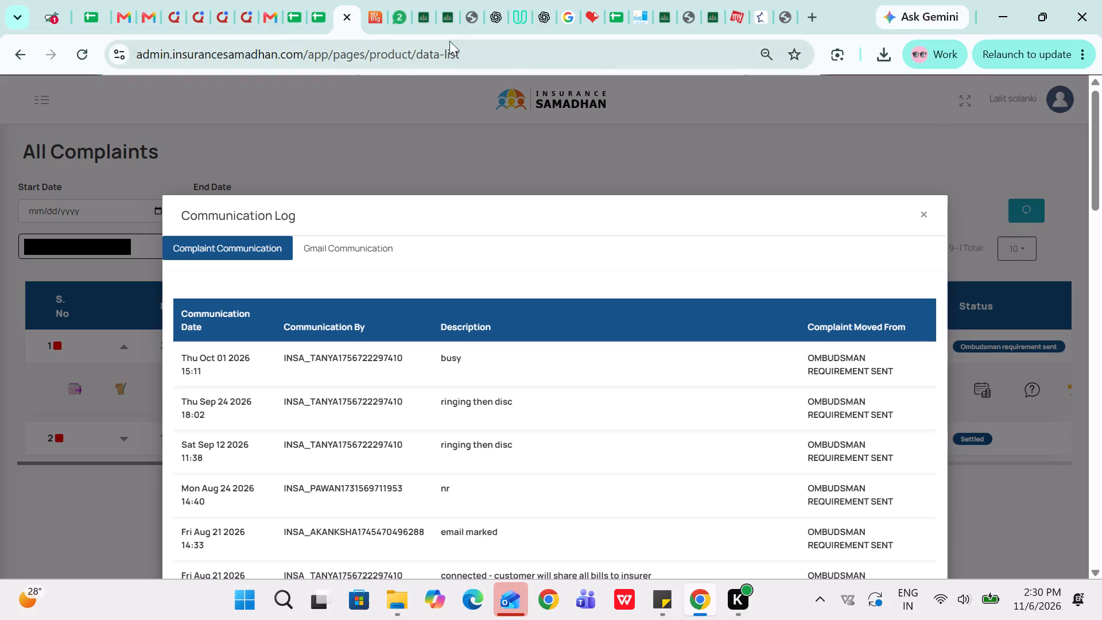
click(403, 137)
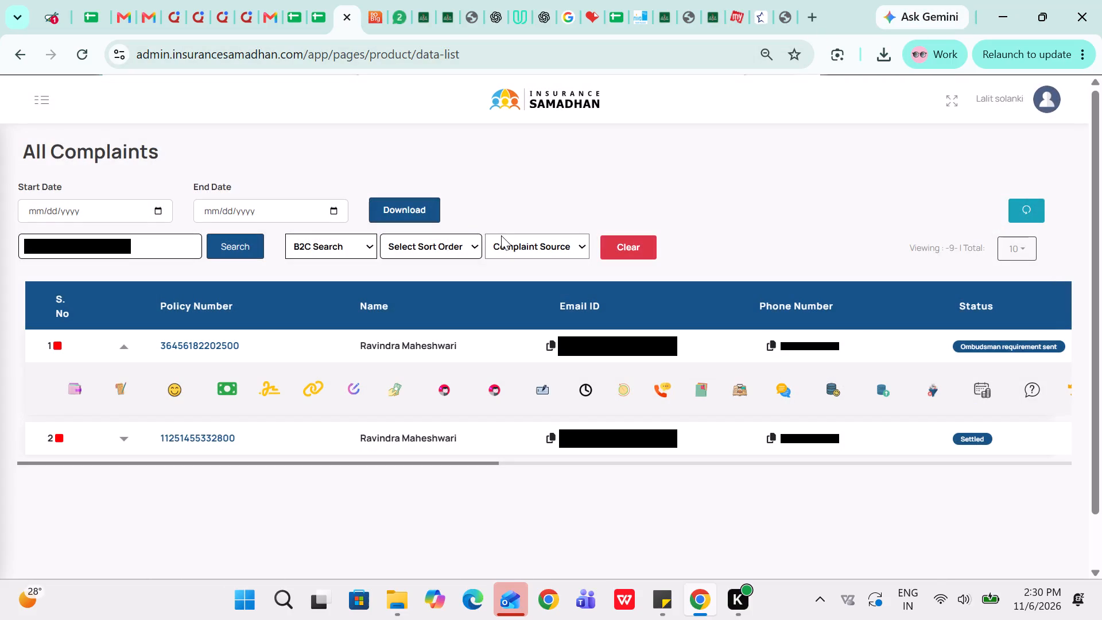
click(726, 344)
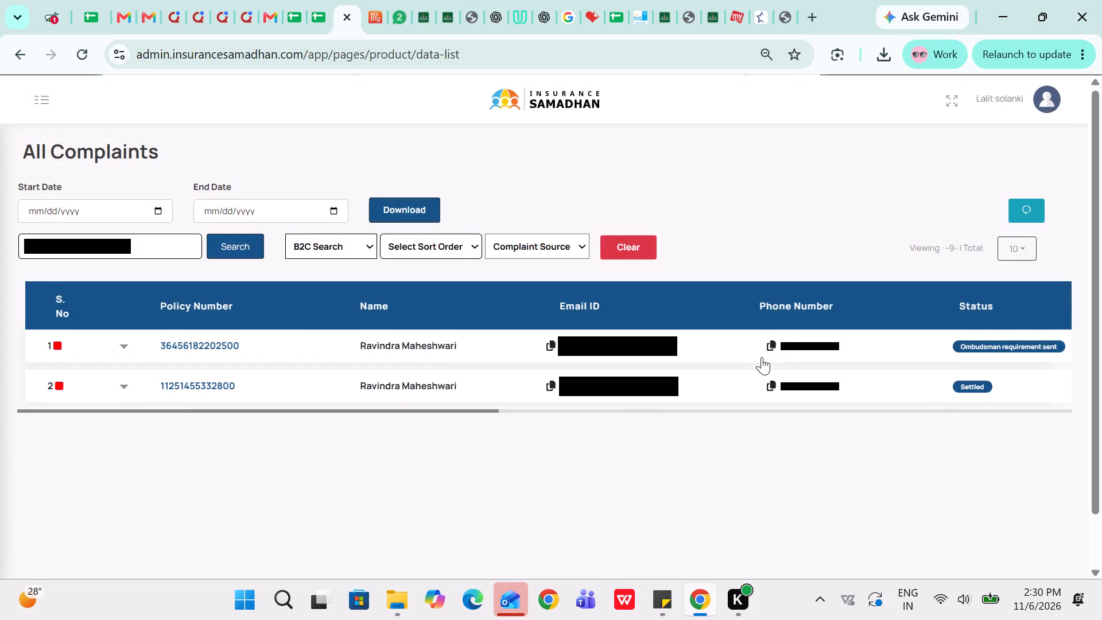
click(732, 348)
click(775, 397)
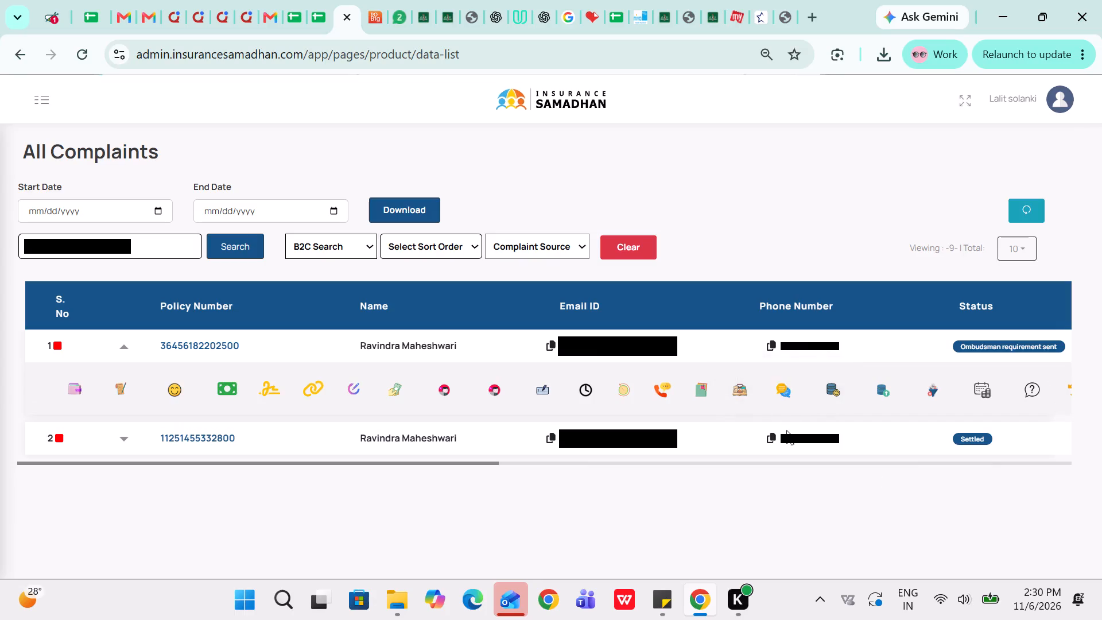
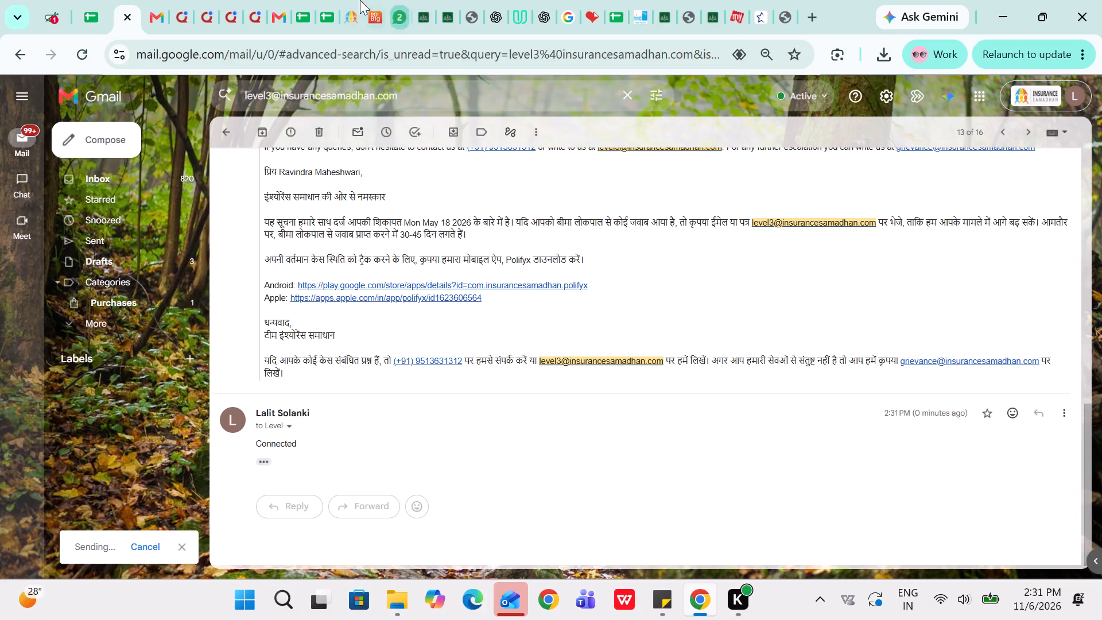
click(348, 0)
scroll(284, 181, up, 12)
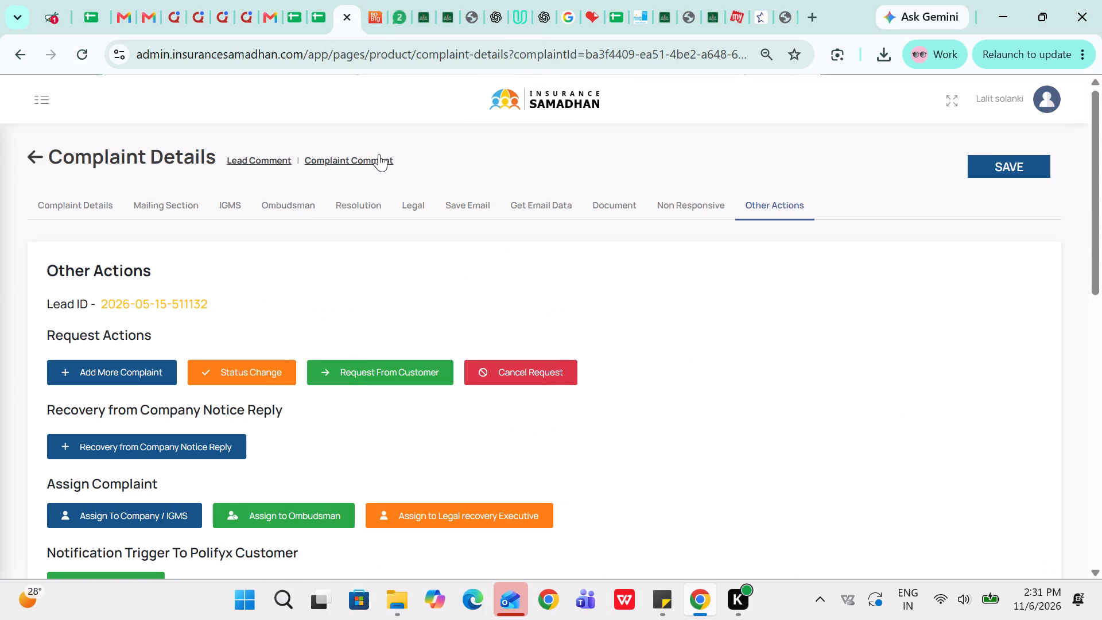
click(383, 165)
scroll(592, 477, down, 11)
scroll(630, 545, down, 6)
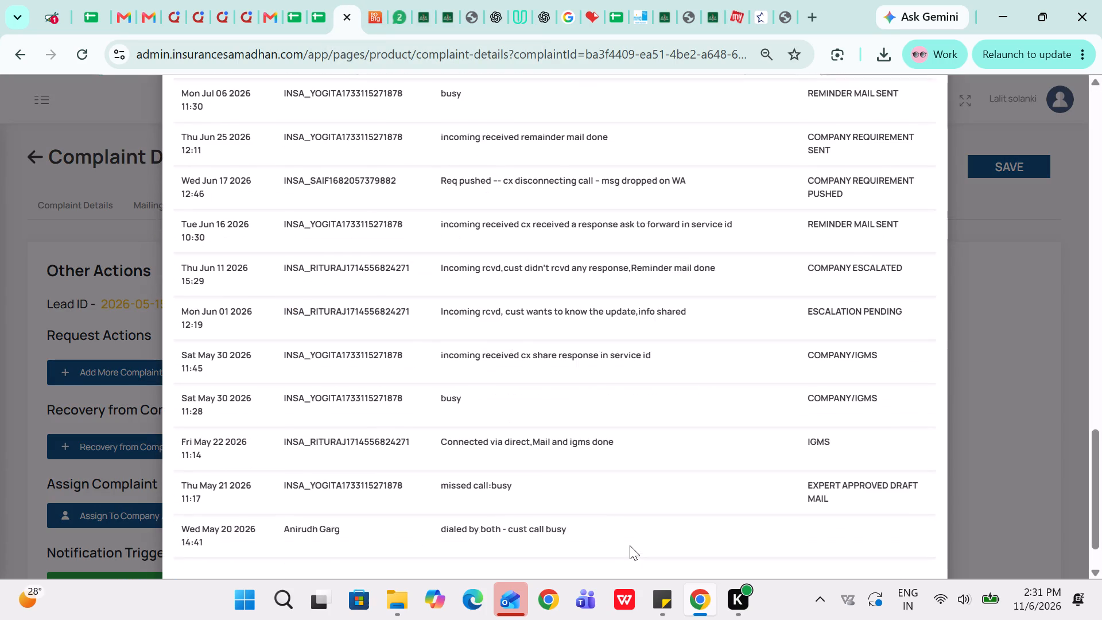
scroll(630, 545, down, 4)
click(632, 547)
click(624, 404)
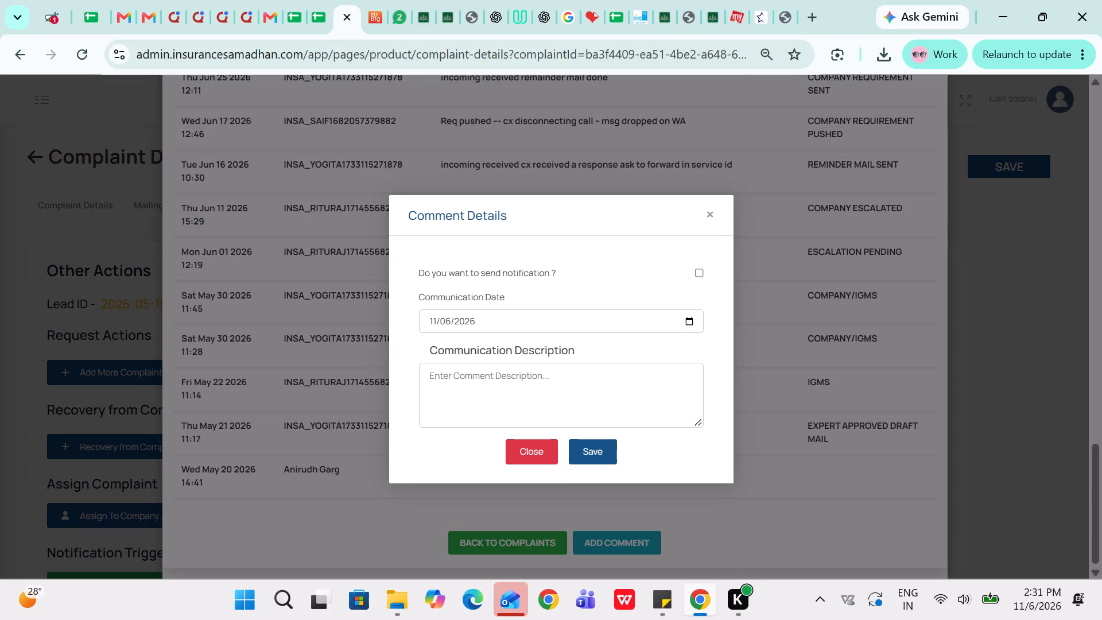
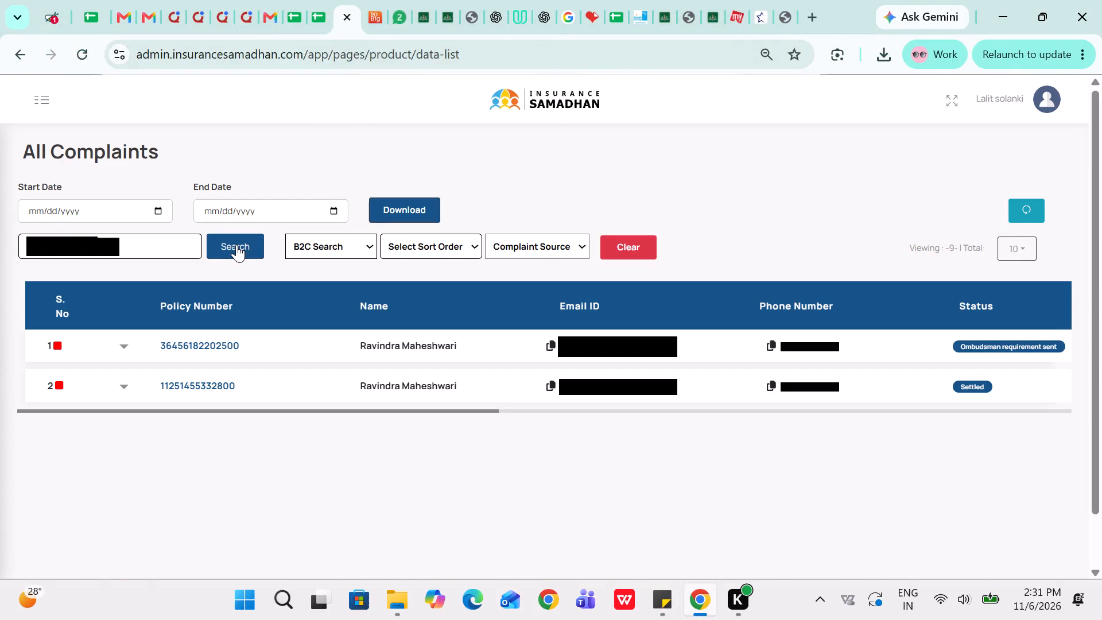
Expand the complaint with status Ombudsman without legal and check its communication log, then close the log.
click(738, 477)
click(755, 349)
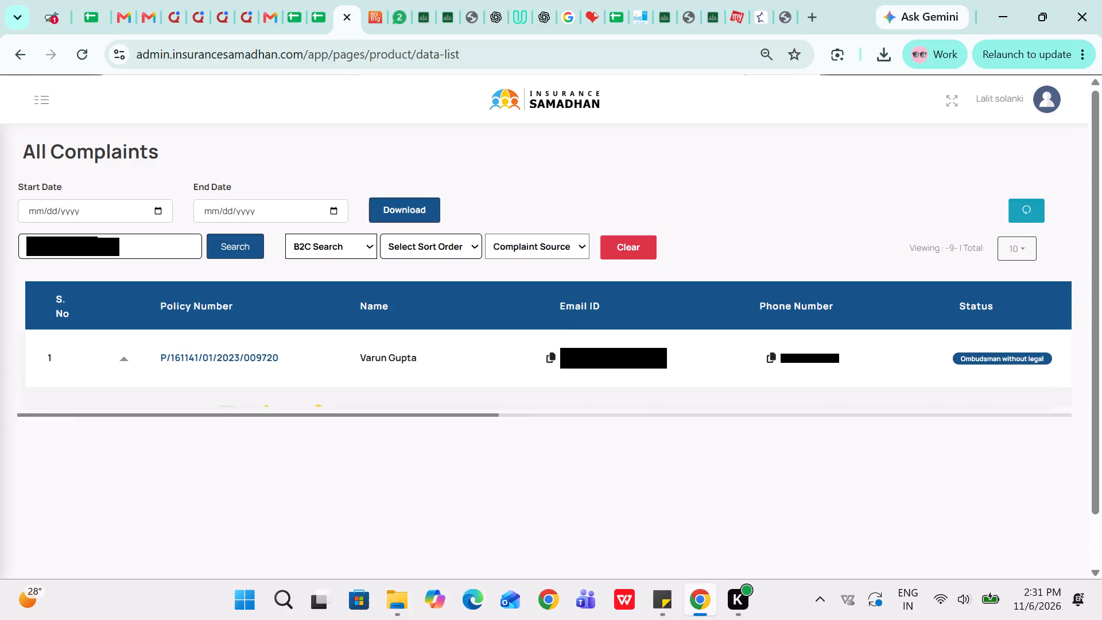
click(788, 408)
click(499, 133)
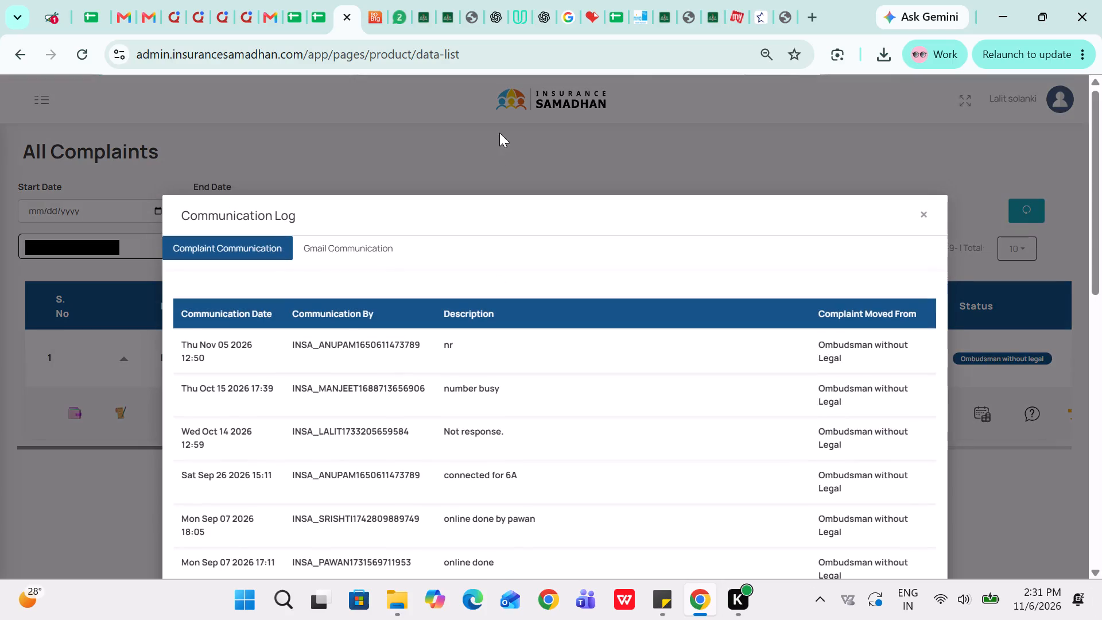
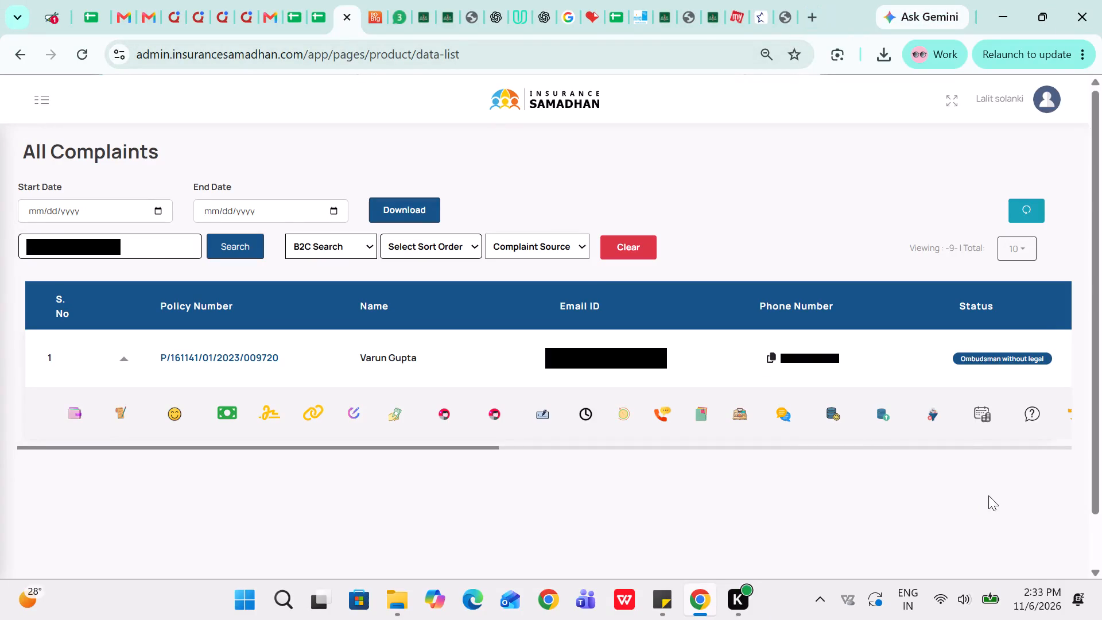
Expand the complaint with status Ombudsman without legal, review its communication log, and close the log.
click(118, 358)
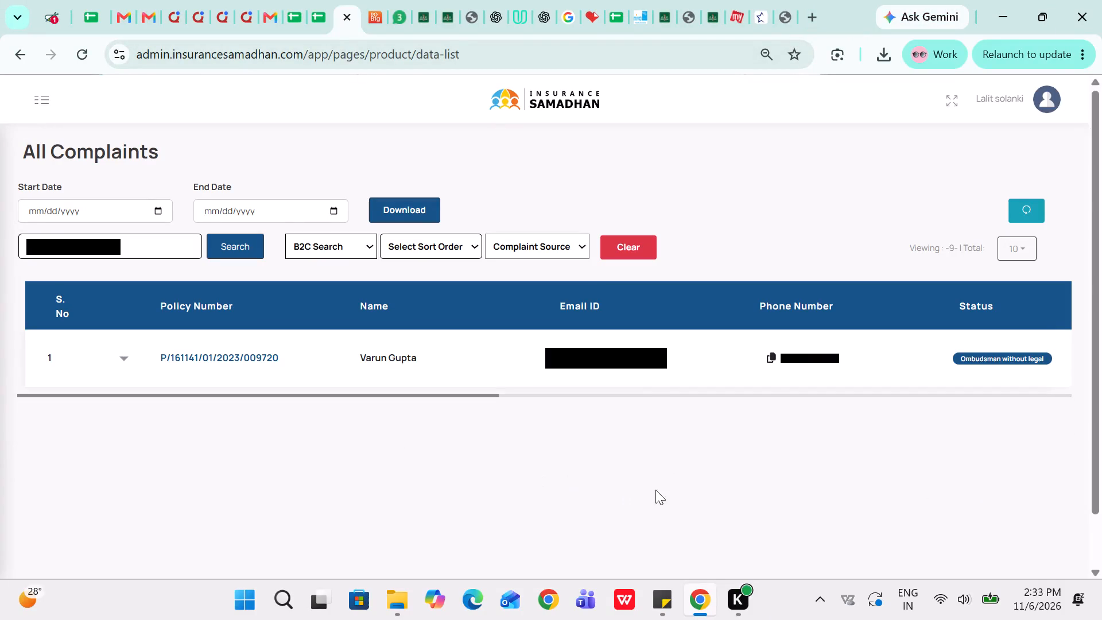
click(655, 490)
click(740, 361)
click(780, 414)
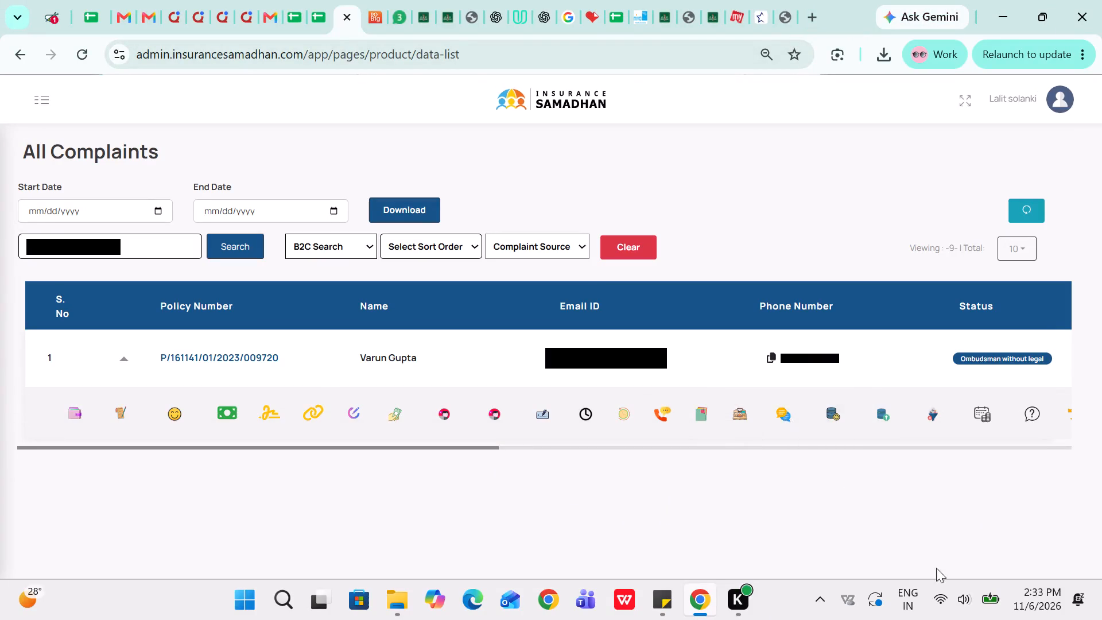
click(362, 157)
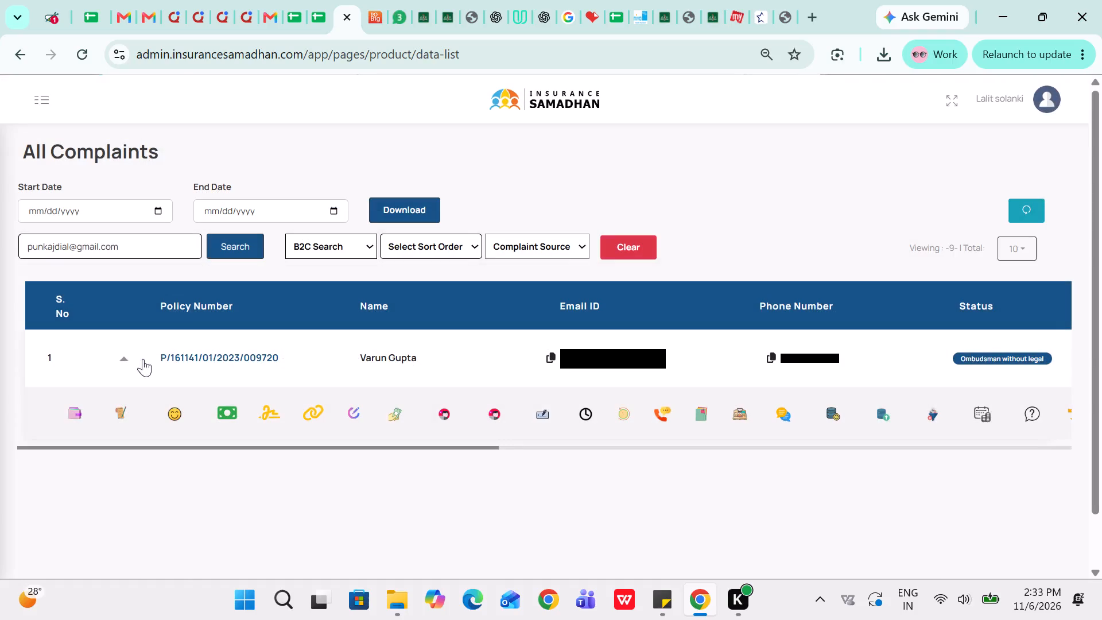
click(122, 359)
click(544, 489)
click(739, 345)
click(778, 418)
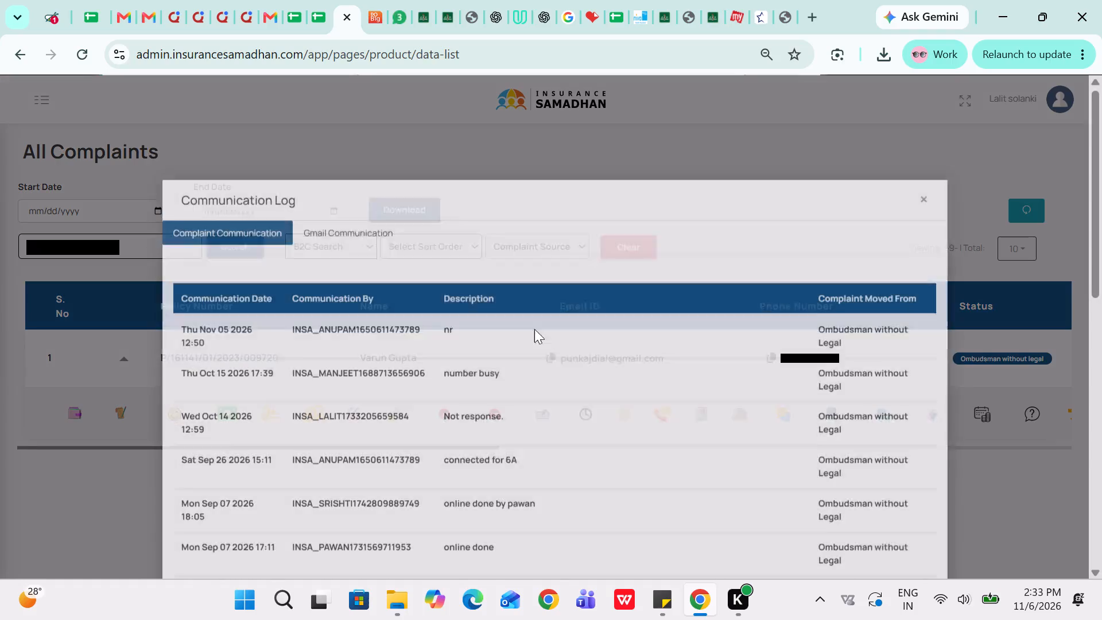
click(413, 139)
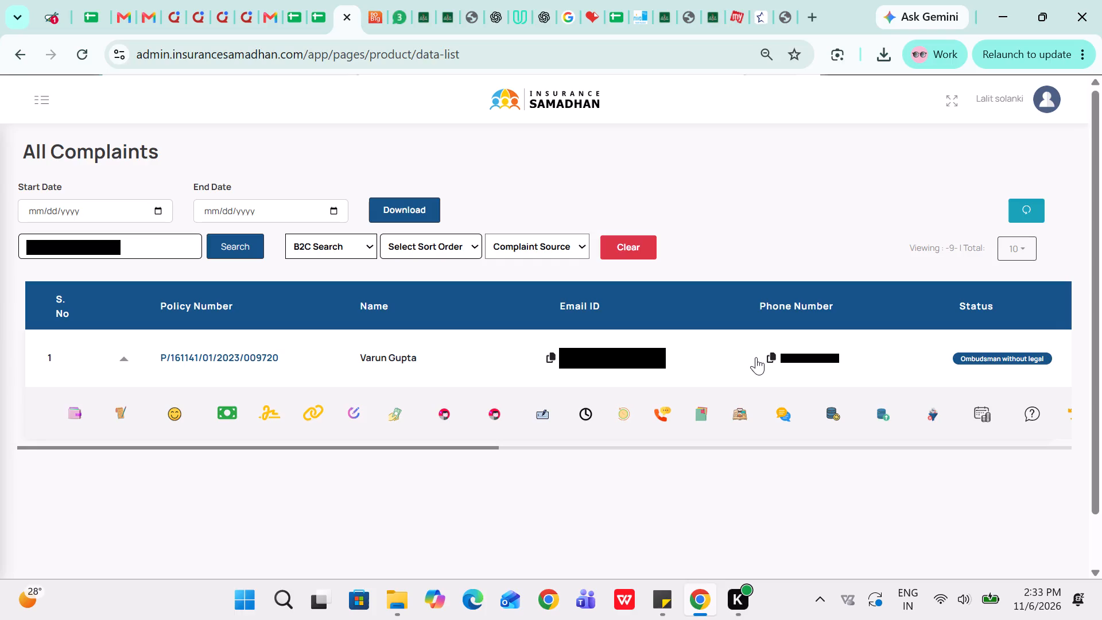
Copy the complainant's phone number from the complaint row and enter it as the number to call in the Smartflo dialer.
click(745, 355)
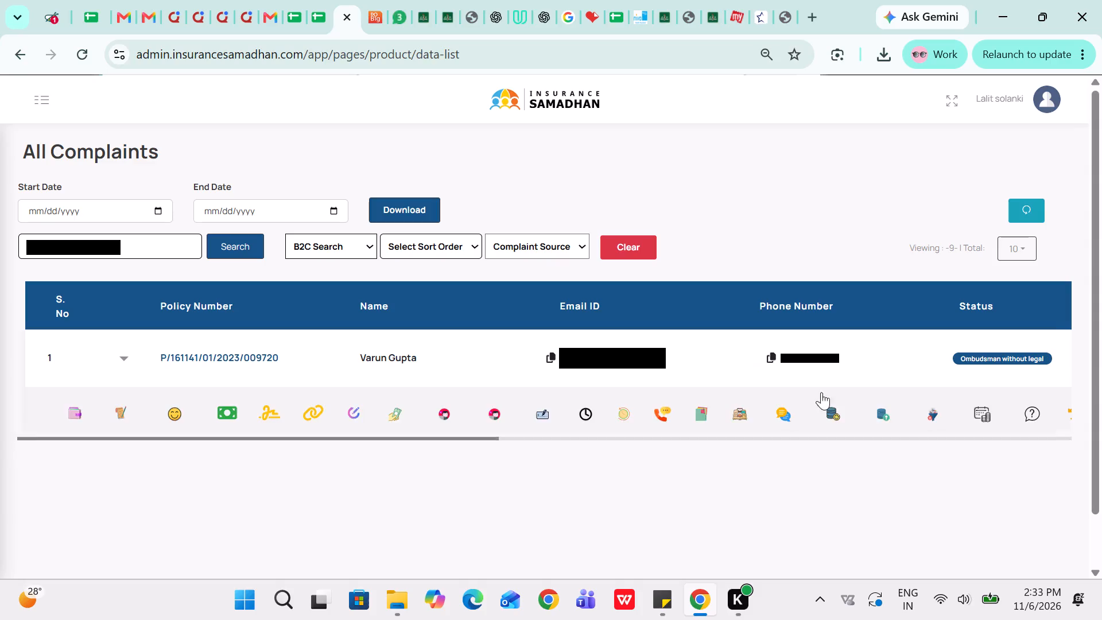
click(771, 358)
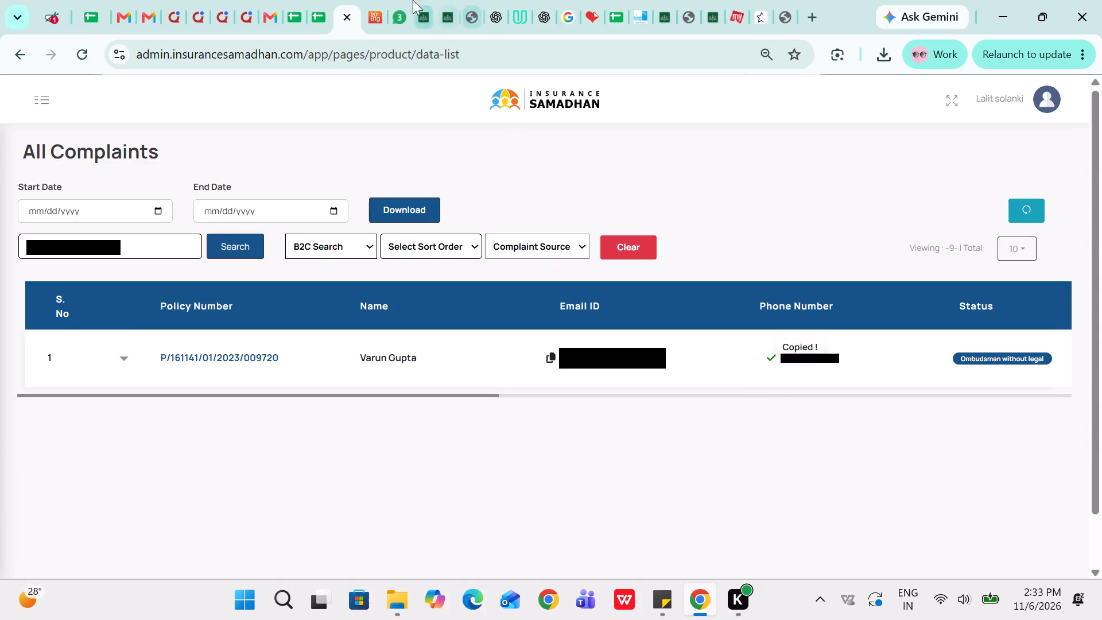
click(372, 0)
double_click(491, 183)
key(ctrl+v)
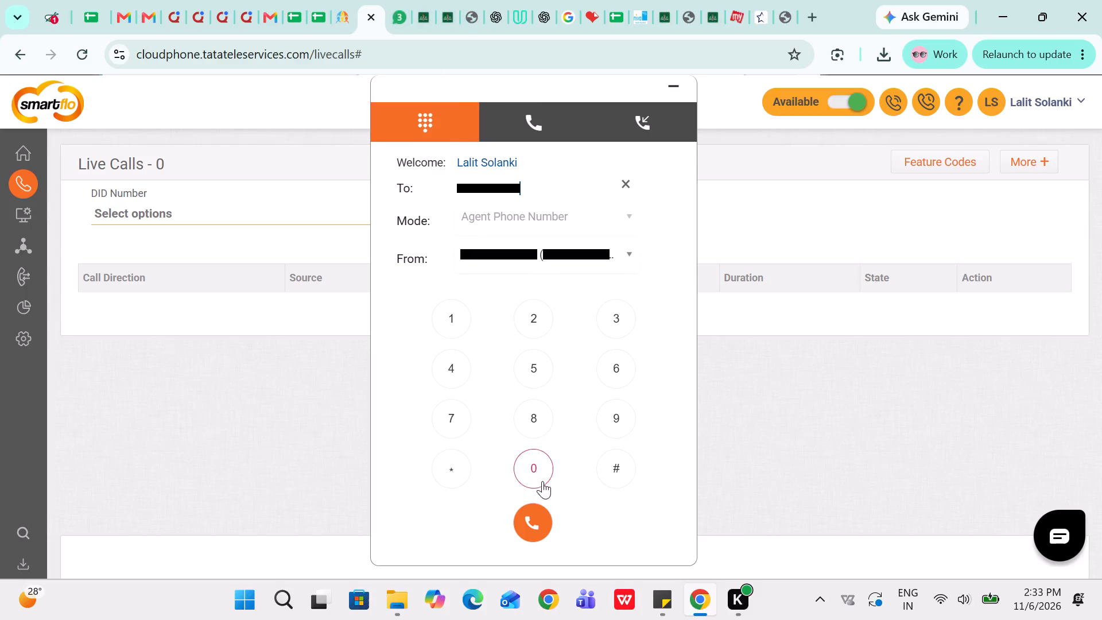
Place the call to the complainant's number entered in the Smartflo dialer.
click(531, 528)
click(967, 437)
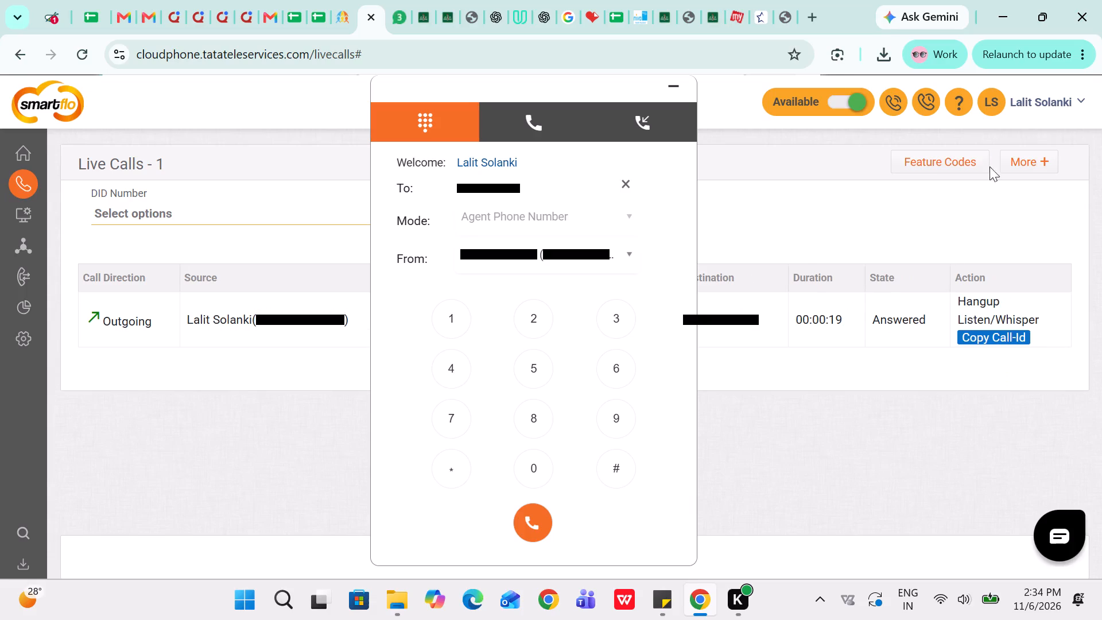
Back in the Insurance Samadhan portal, expand the Ombudsman without legal complaint, review its full status history, and close it.
click(335, 0)
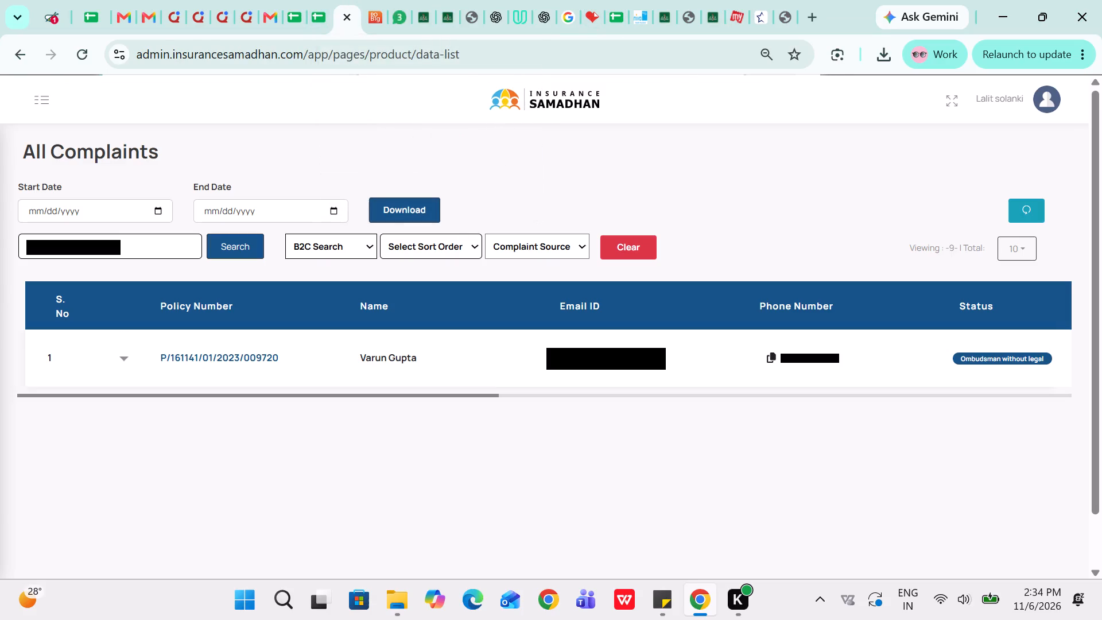
click(606, 474)
click(705, 344)
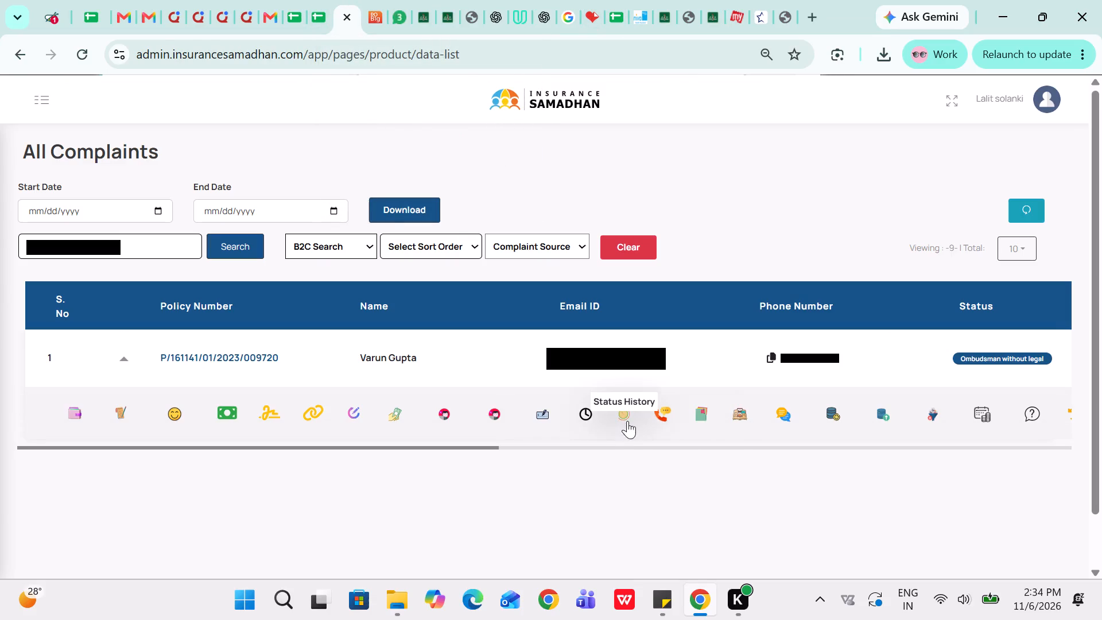
click(626, 417)
scroll(724, 408, down, 1)
scroll(724, 408, up, 1)
scroll(724, 408, down, 13)
click(879, 479)
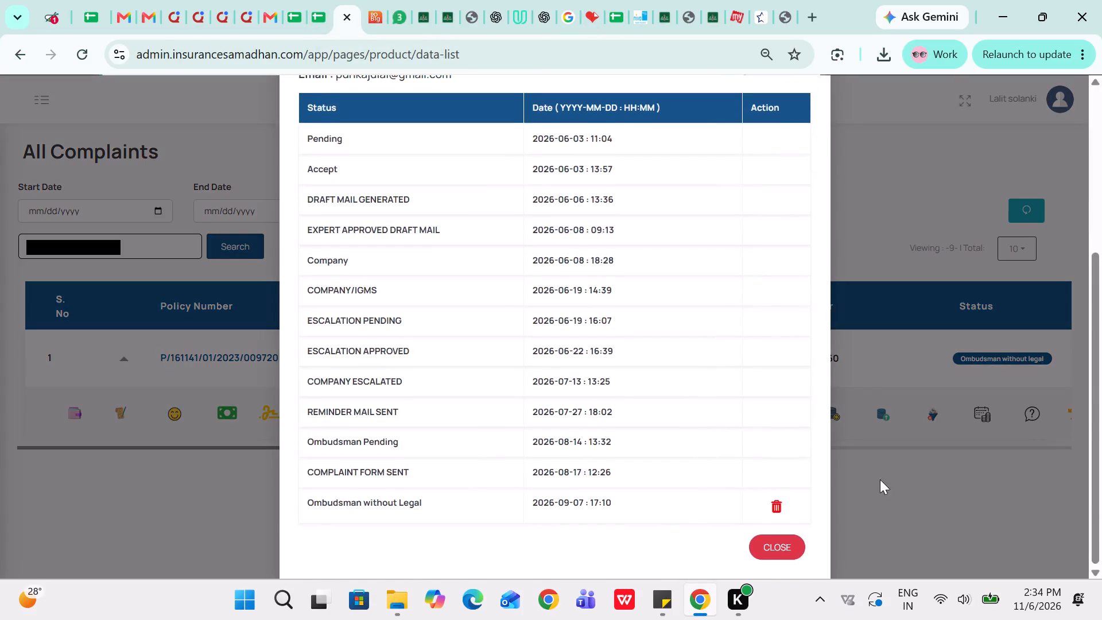
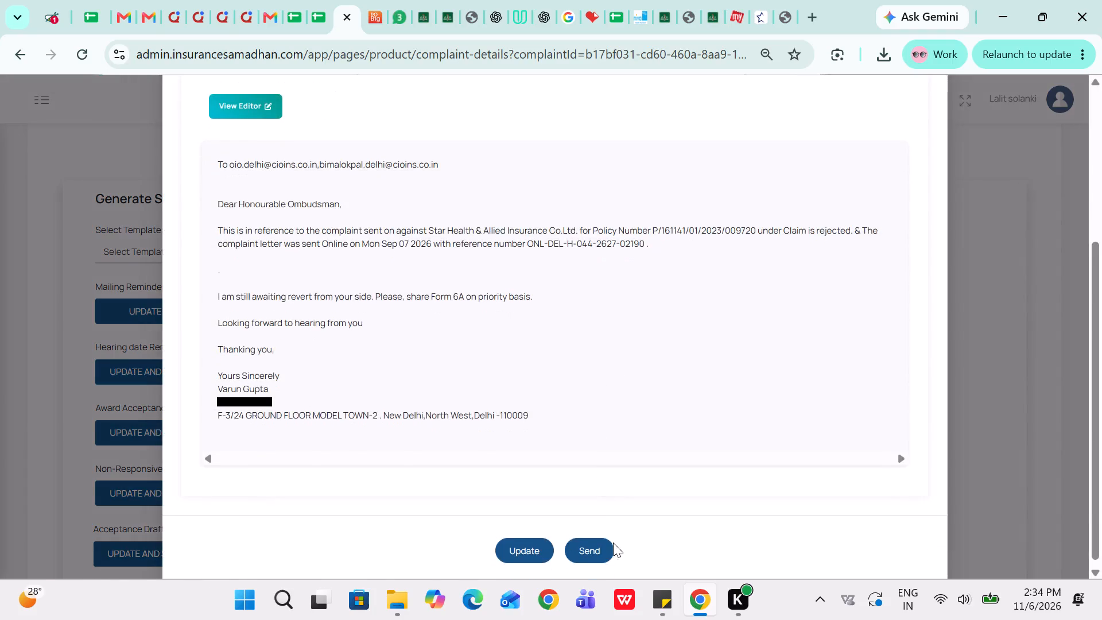
click(593, 557)
click(628, 163)
scroll(500, 342, up, 6)
scroll(421, 350, down, 1)
scroll(421, 350, up, 7)
scroll(409, 336, down, 1)
scroll(409, 336, up, 5)
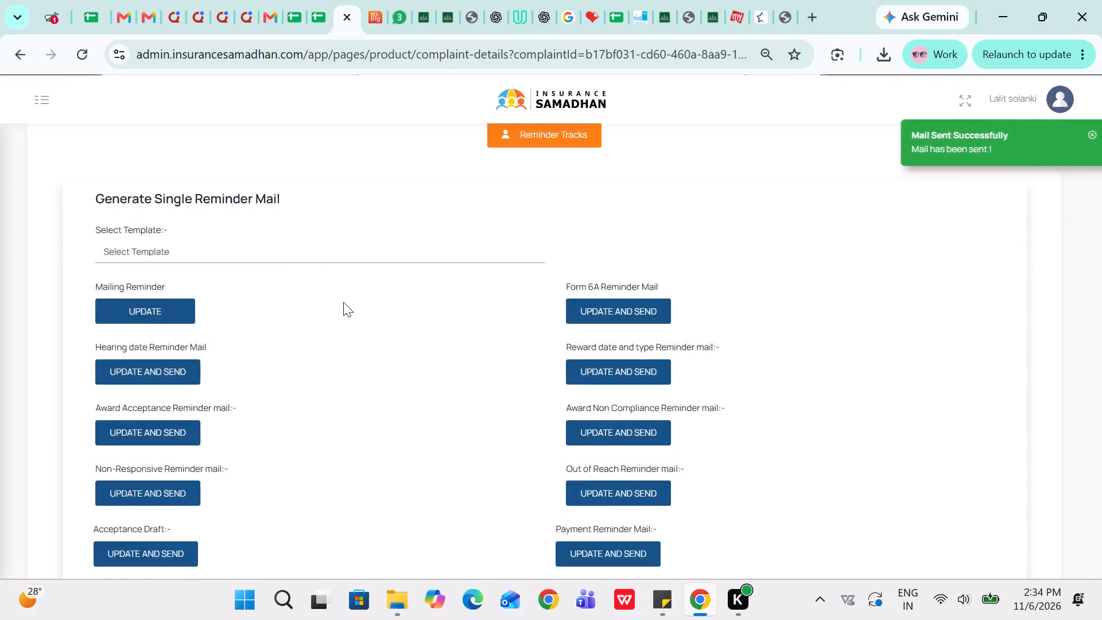
scroll(343, 302, up, 7)
scroll(336, 236, down, 1)
scroll(336, 236, up, 6)
click(364, 155)
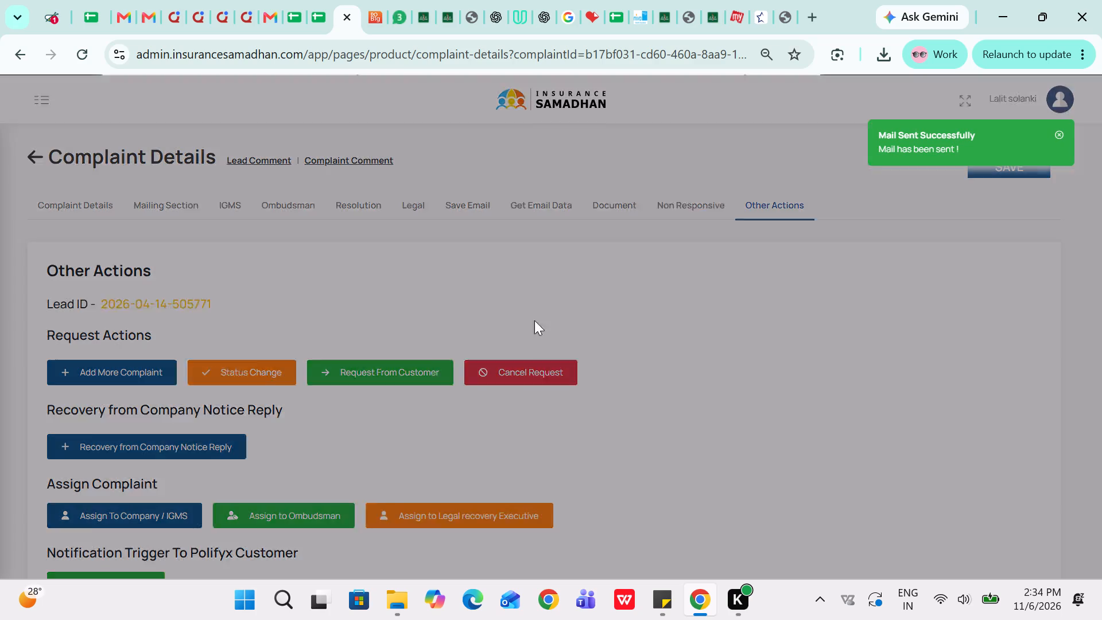
scroll(557, 475, down, 12)
click(642, 542)
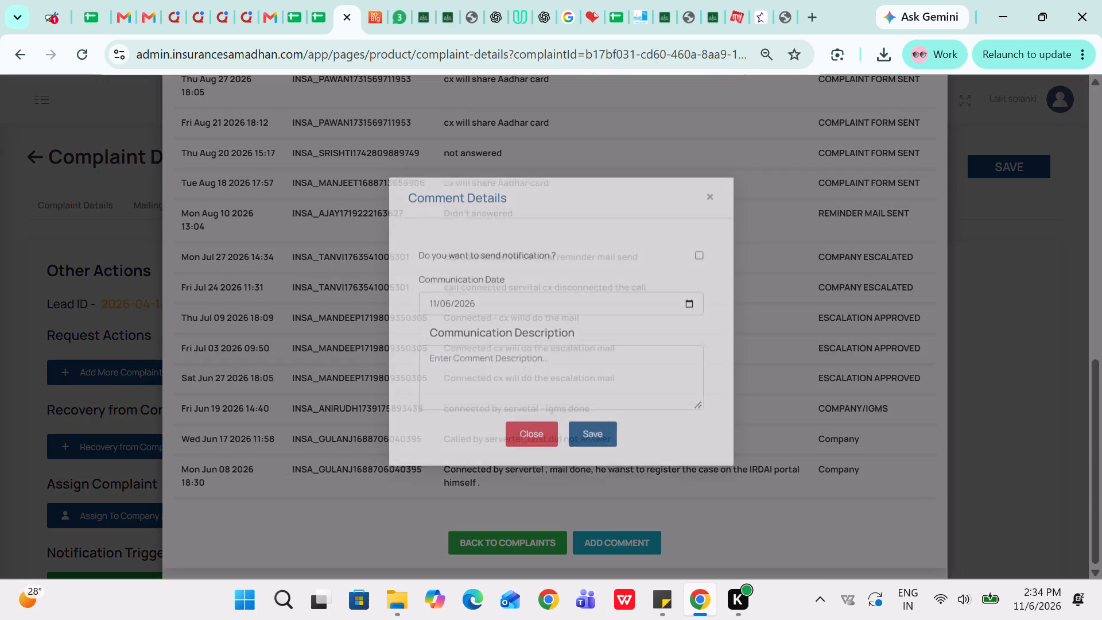
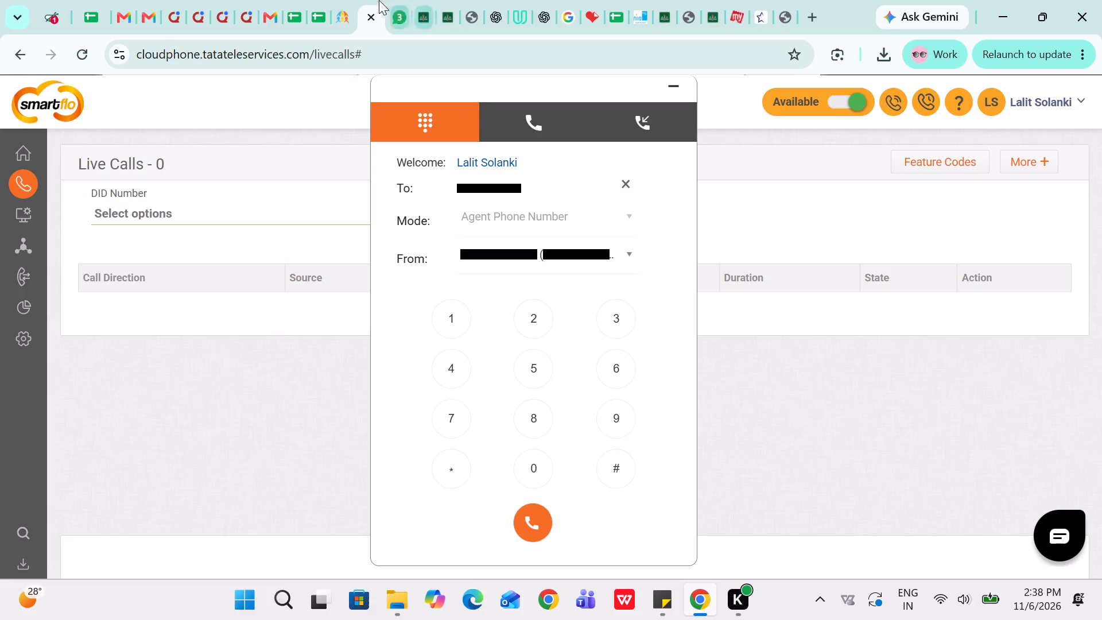
Return to the All Complaints list in the Insurance Samadhan admin portal, at the complaint with status Ombudsman without legal.
click(343, 0)
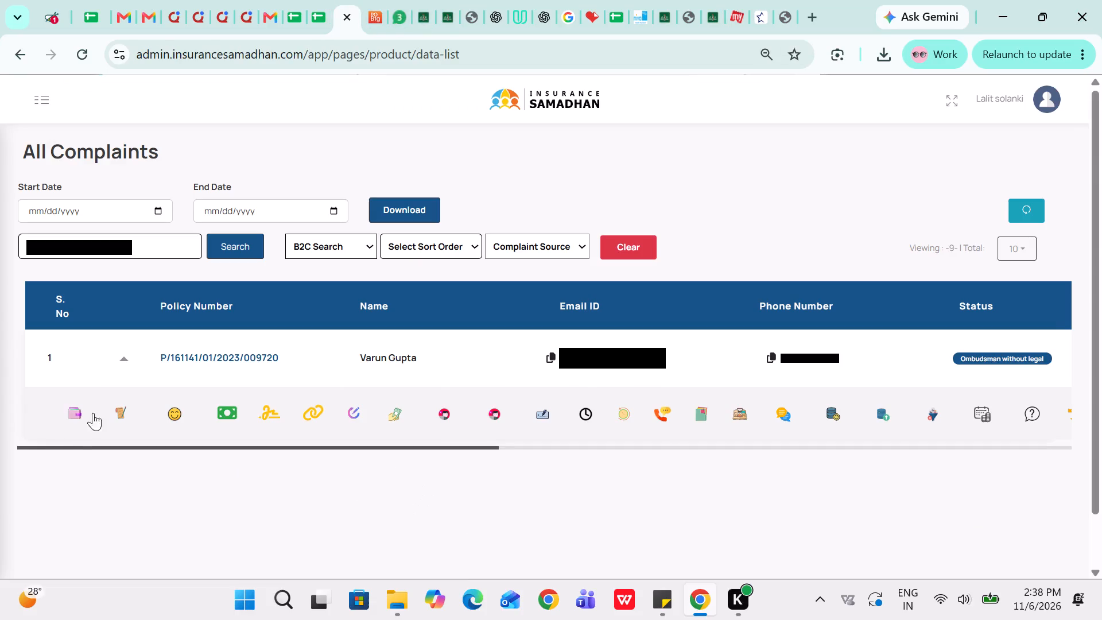
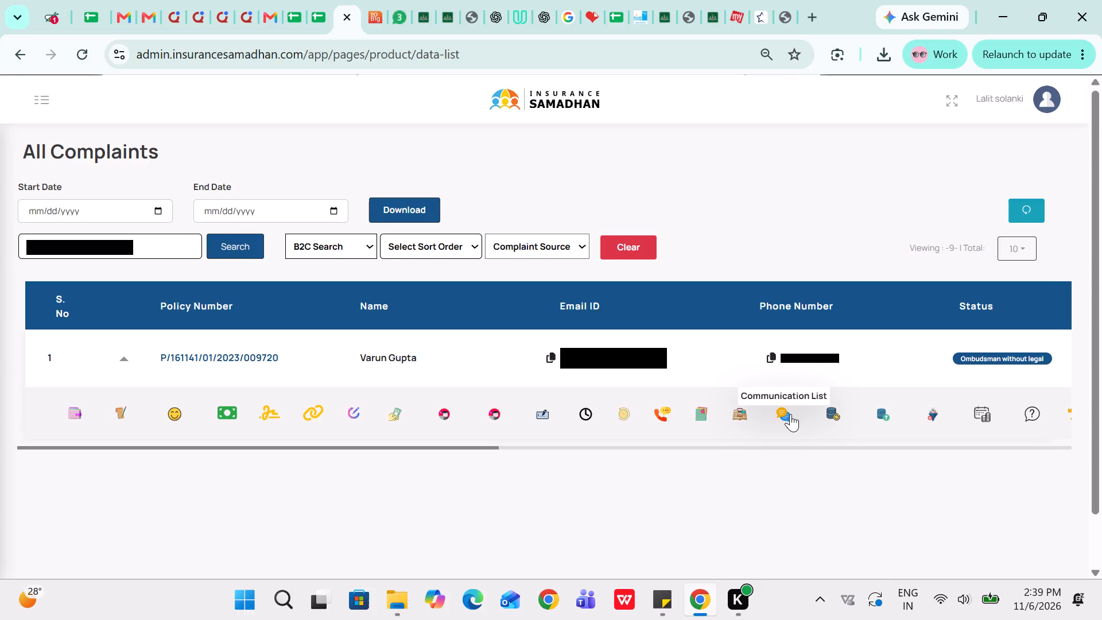
Open the communication log of the complaint with status Ombudsman without legal to check its entries.
click(790, 414)
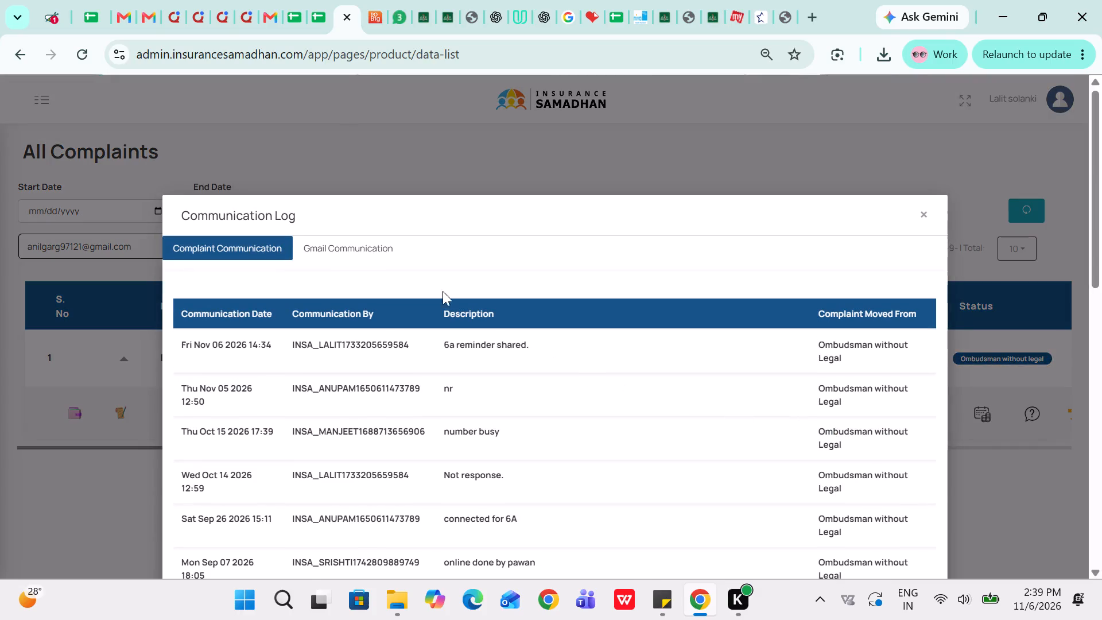
Close the complaint's communication log.
click(346, 123)
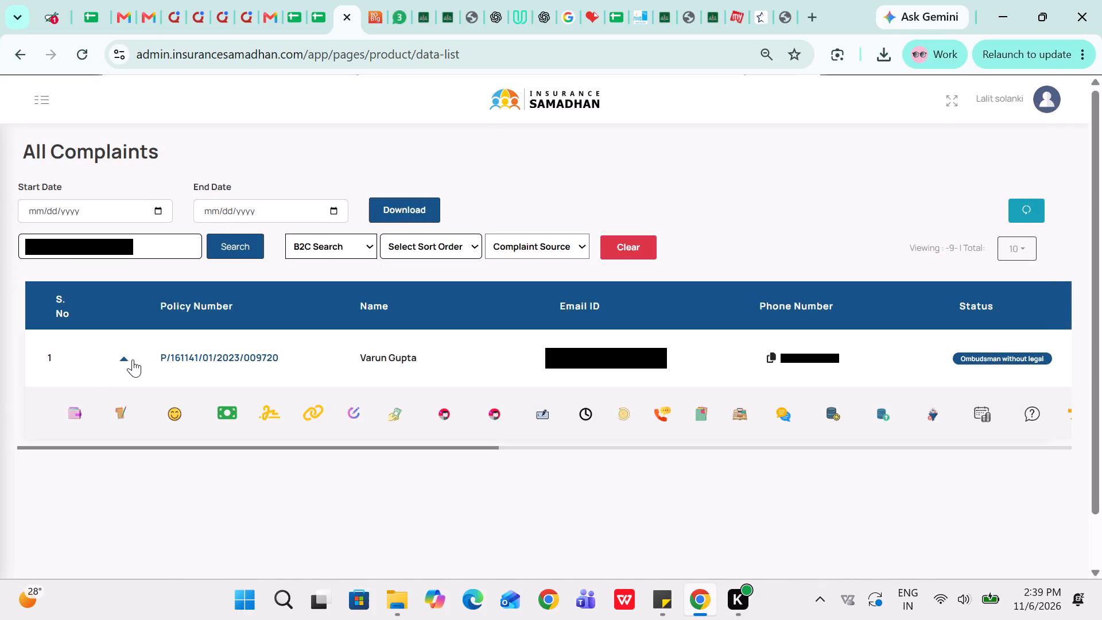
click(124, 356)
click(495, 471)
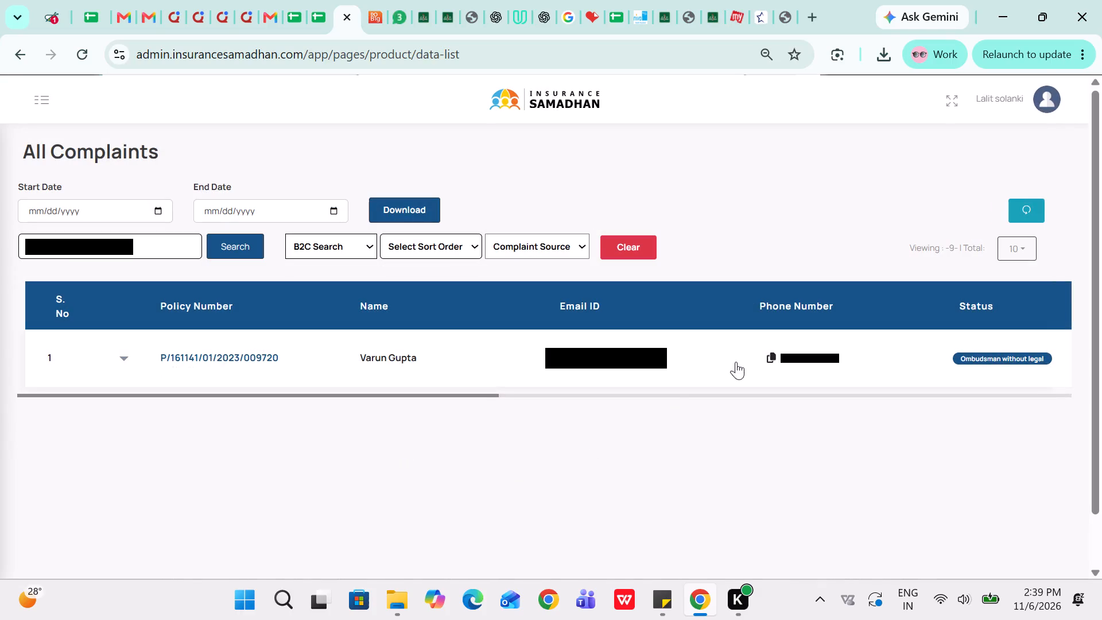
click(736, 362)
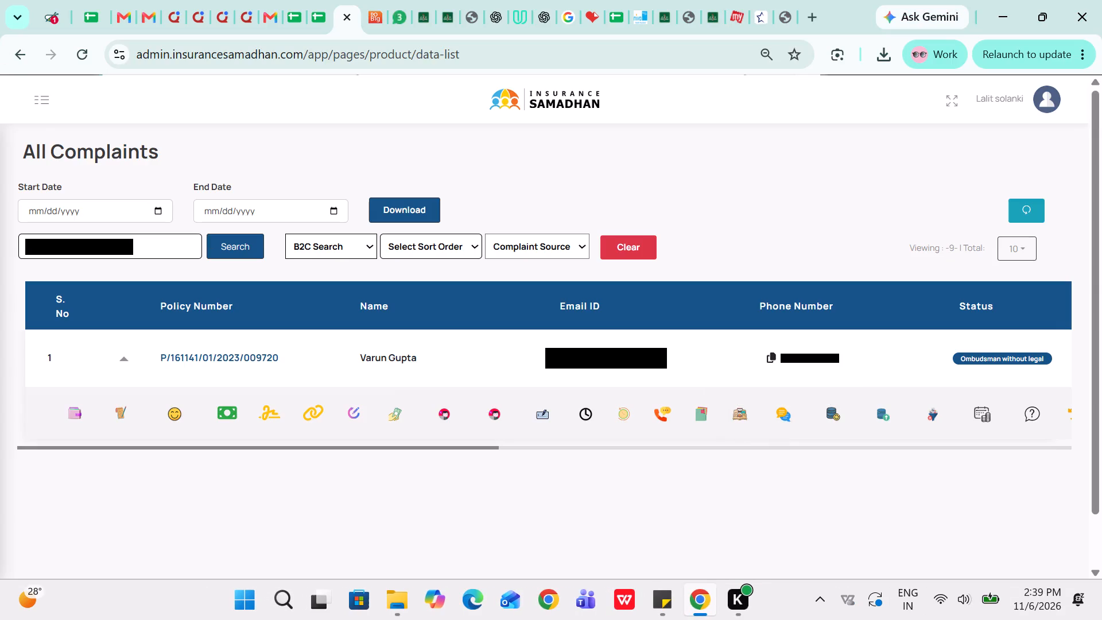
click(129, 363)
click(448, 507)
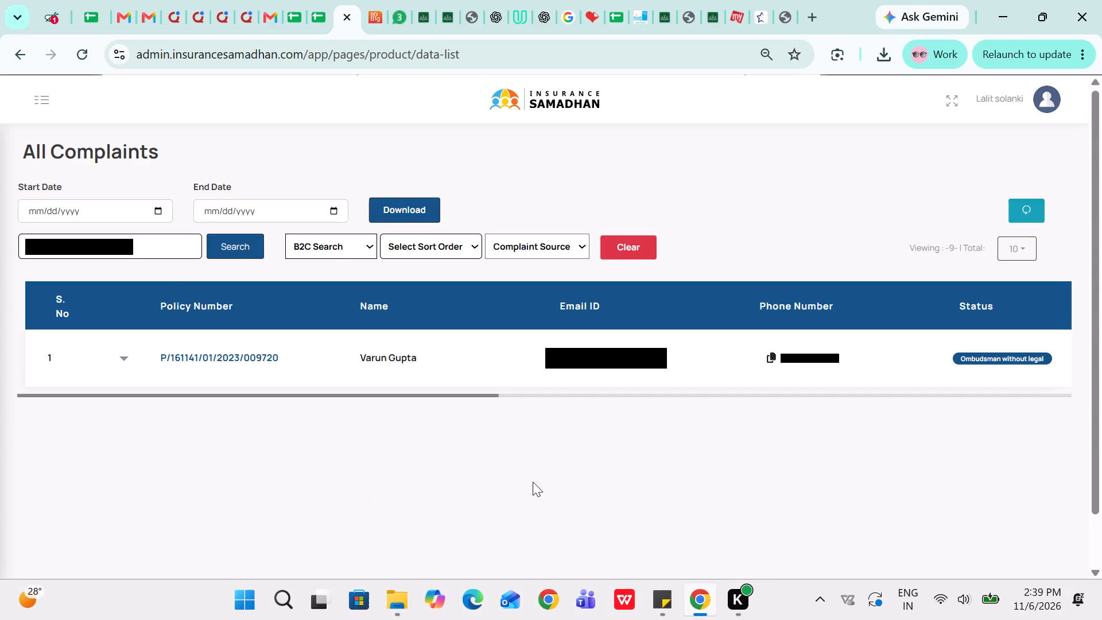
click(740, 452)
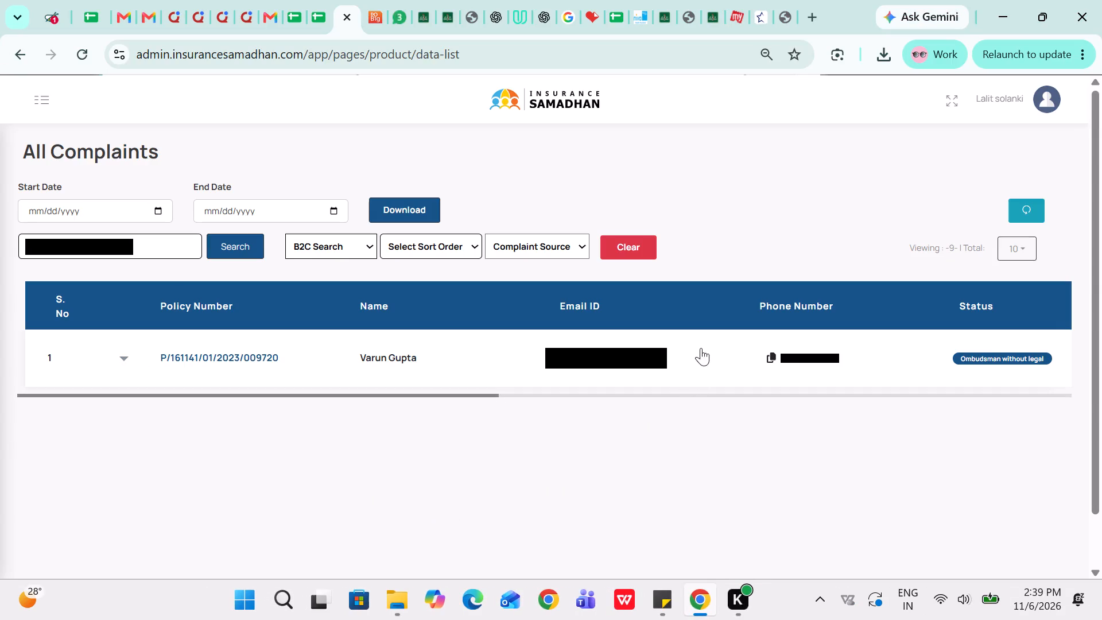
Expand the complaint with status Ombudsman without legal, check its communication list again, and close the log.
click(701, 348)
click(785, 416)
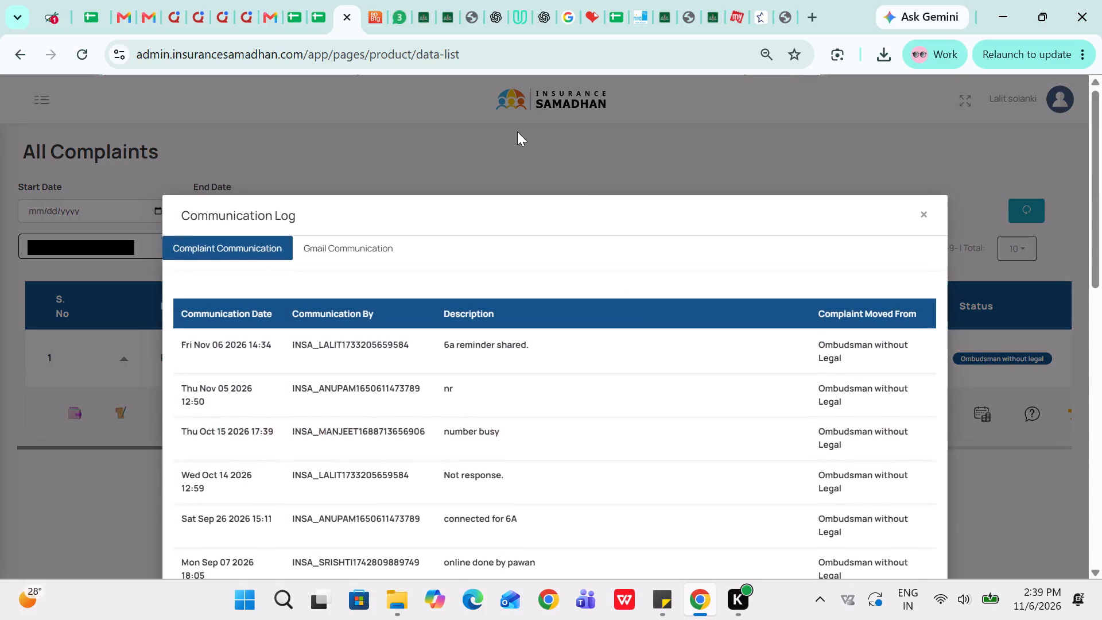
click(468, 145)
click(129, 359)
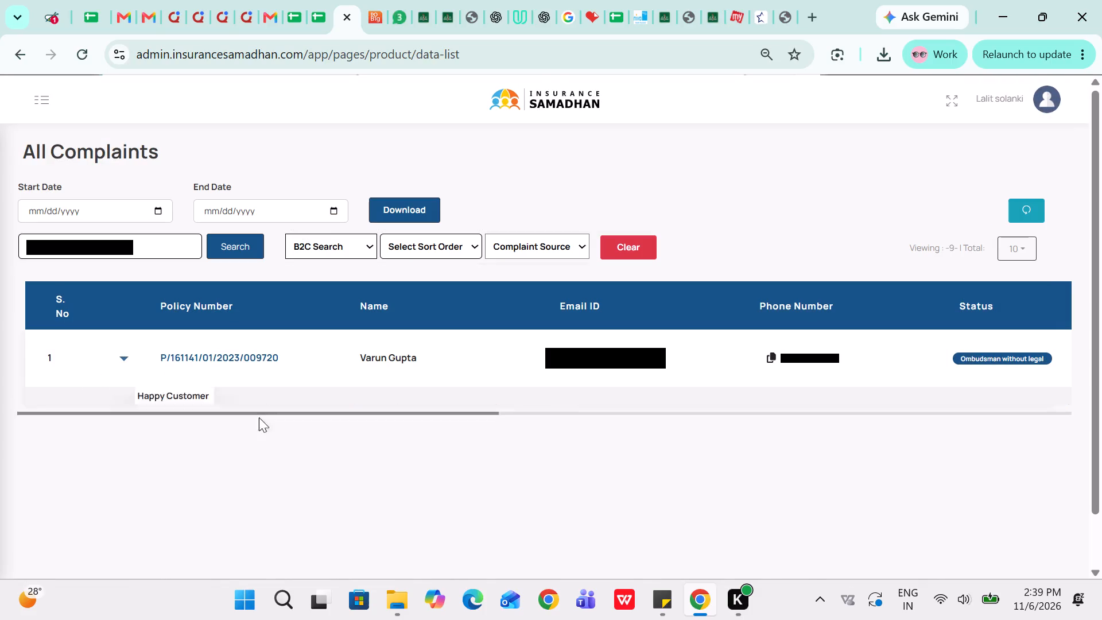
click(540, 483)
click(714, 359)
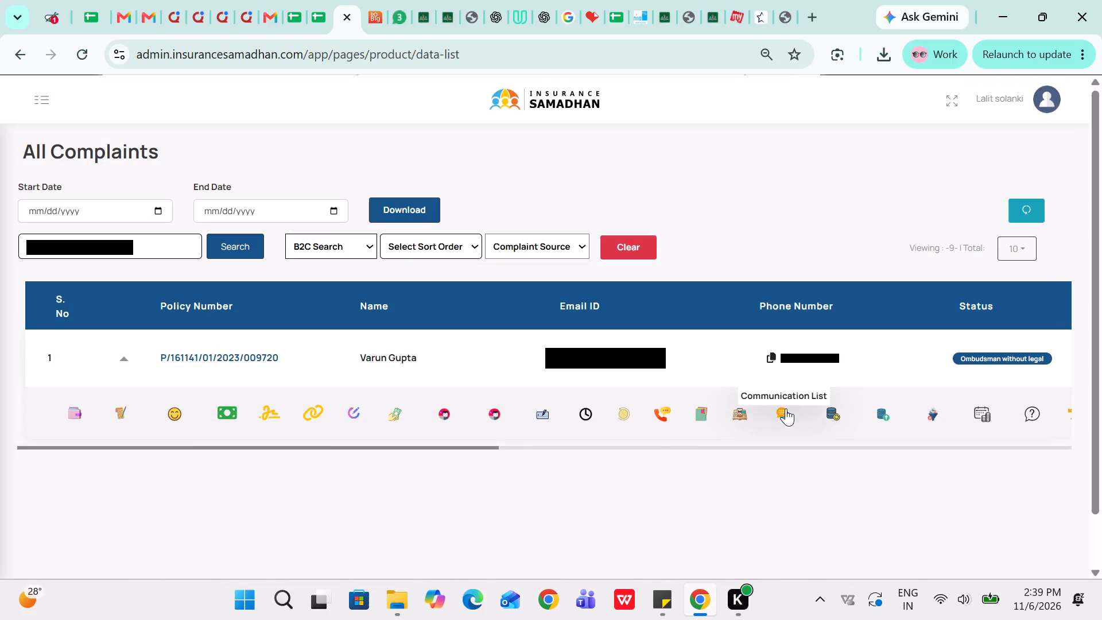
Copy the phone number from the complaint row and put it in the Smartflo dialer as the number to call.
click(770, 356)
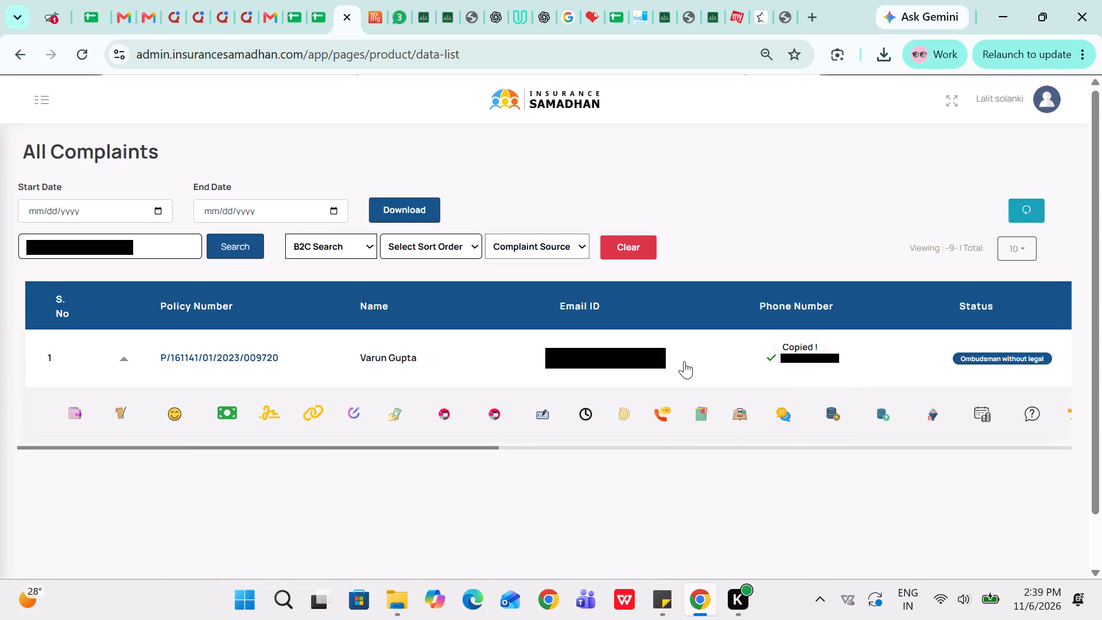
click(367, 0)
double_click(508, 183)
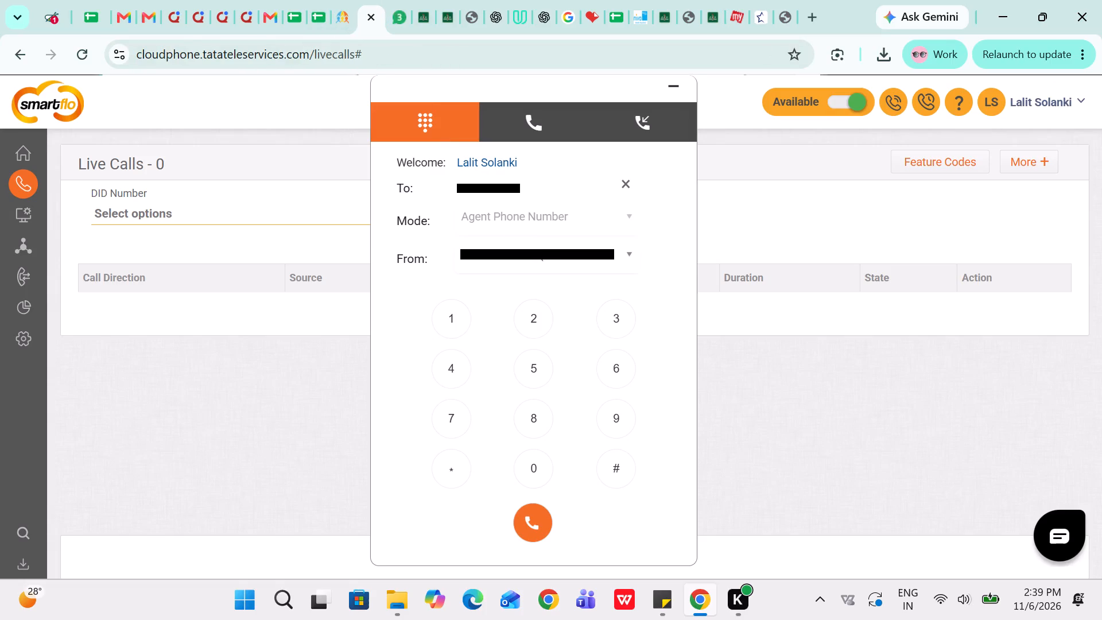
key(ctrl+v)
Return to the admin portal and run the complaint search for the email address already in the search box.
click(344, 0)
click(500, 499)
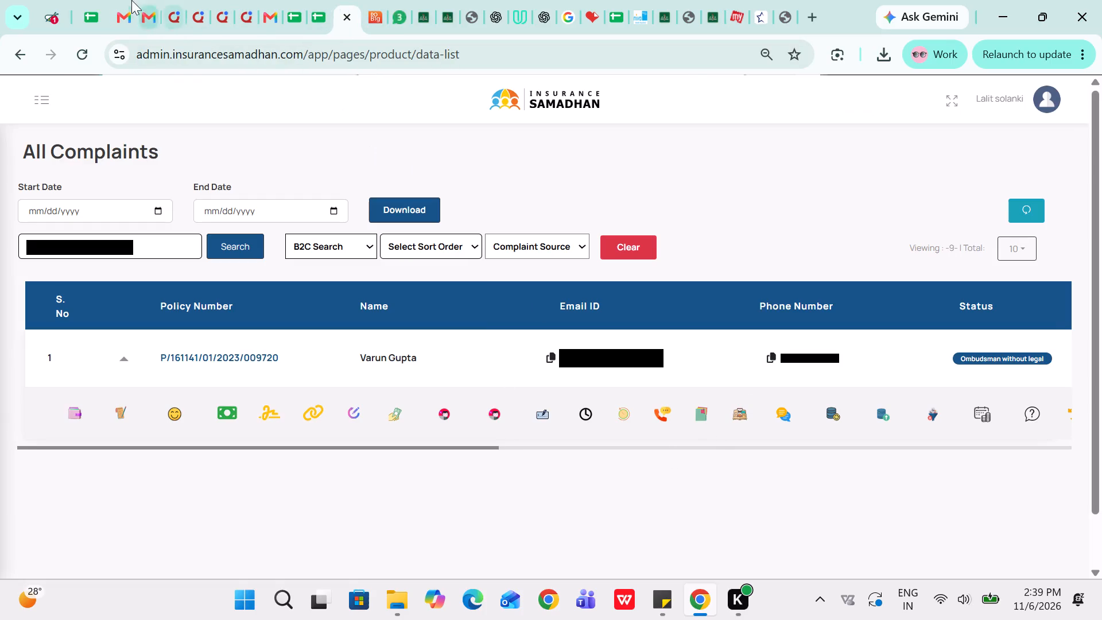
click(209, 235)
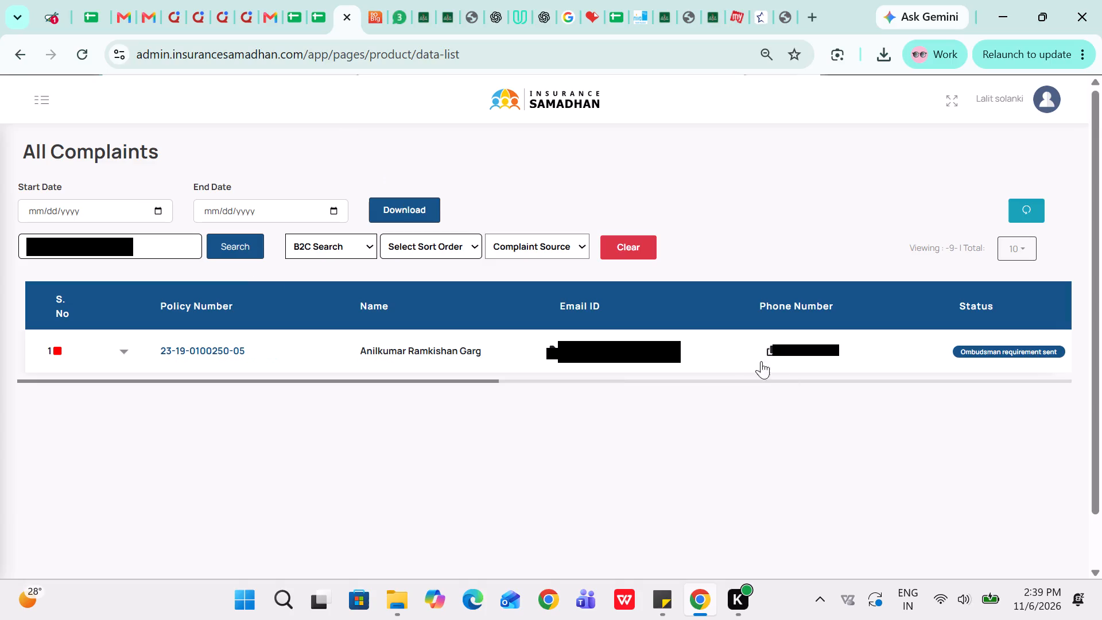
Expand the complaint with status Ombudsman requirement sent and open its status history.
click(727, 348)
click(625, 398)
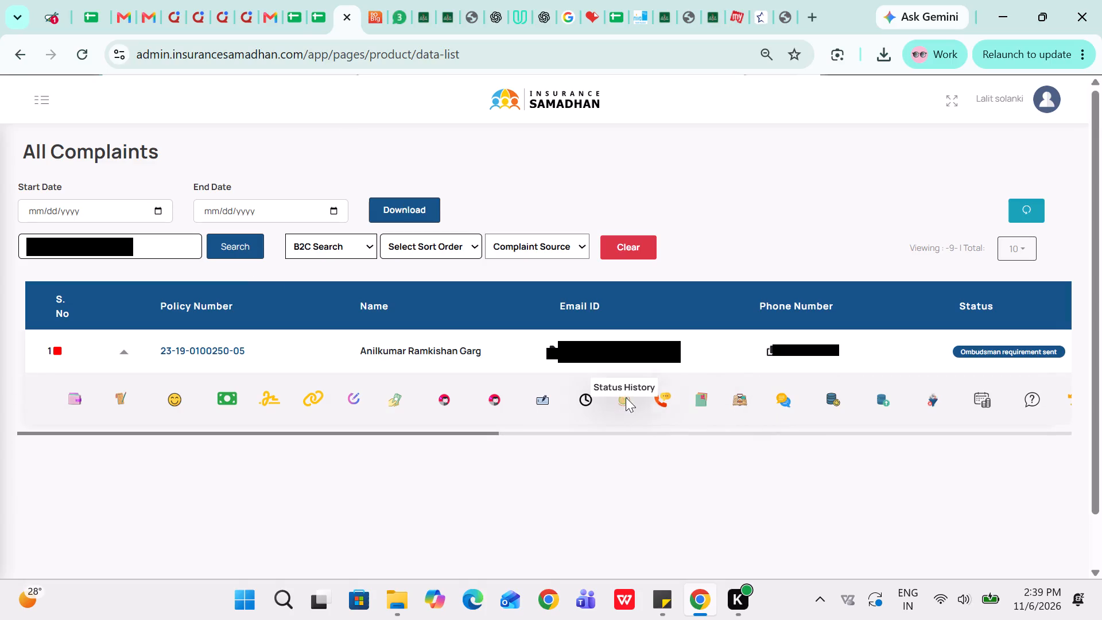
Review the remaining status history entries and close it, and check the complaint's communication log for the latest entries.
scroll(685, 397, down, 16)
click(938, 497)
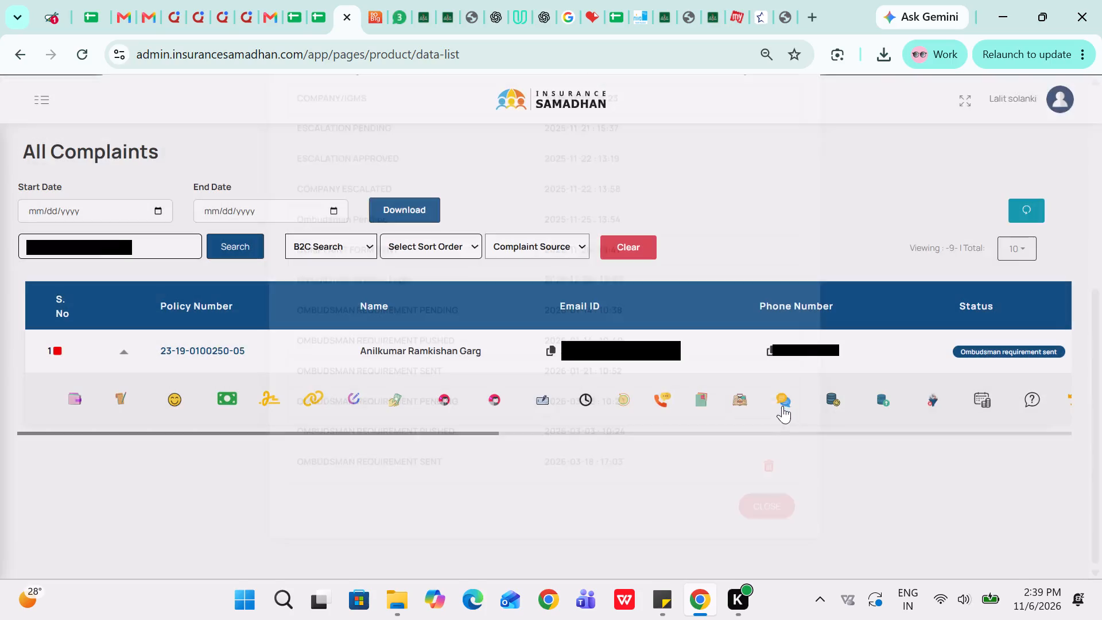
click(784, 394)
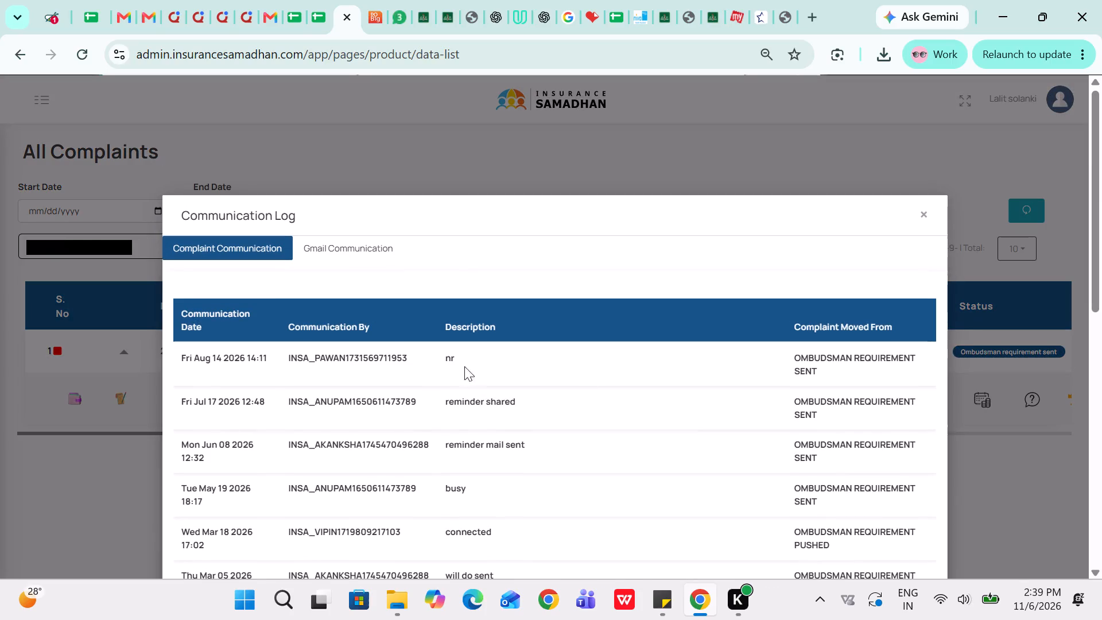
drag(514, 358, 370, 350)
click(481, 192)
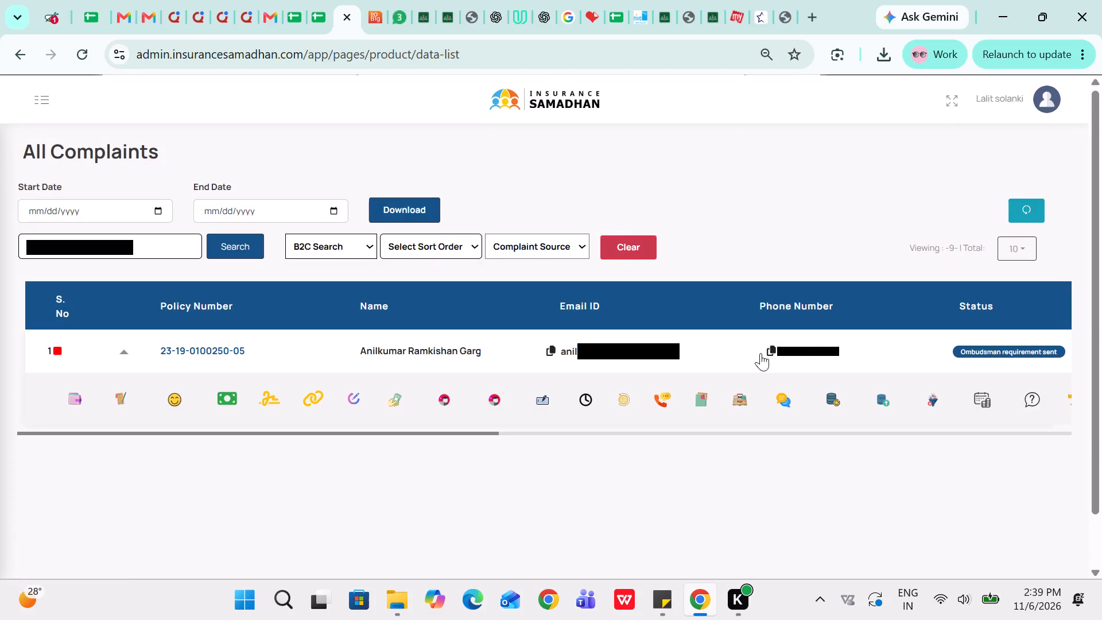
Copy the complainant's phone number from the complaint row and put it in the Smartflo dialer as the number to call.
click(774, 348)
click(374, 0)
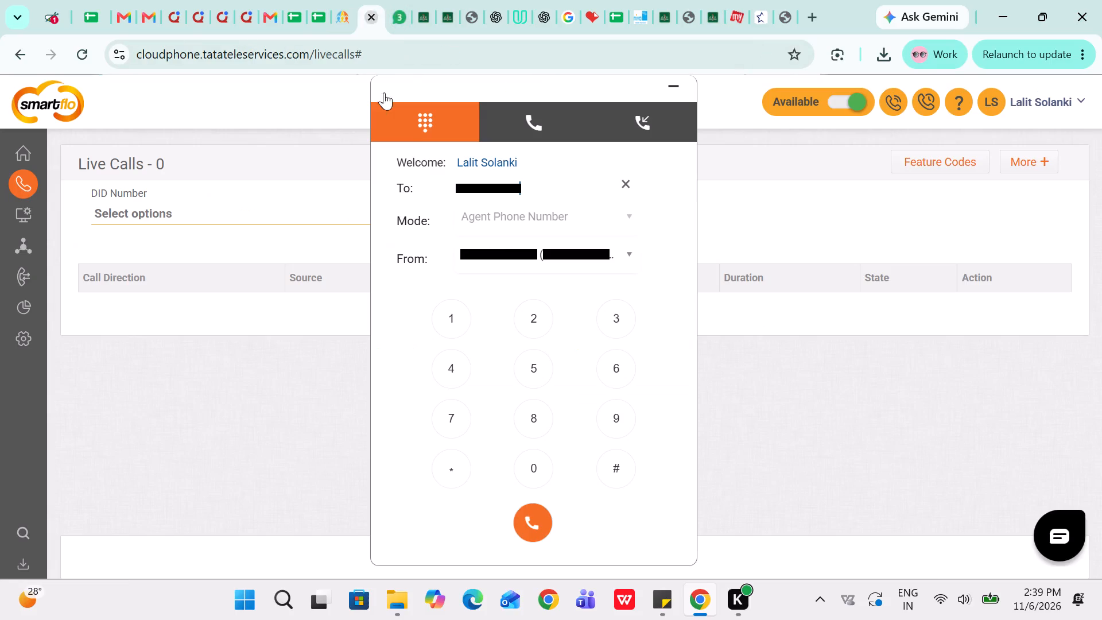
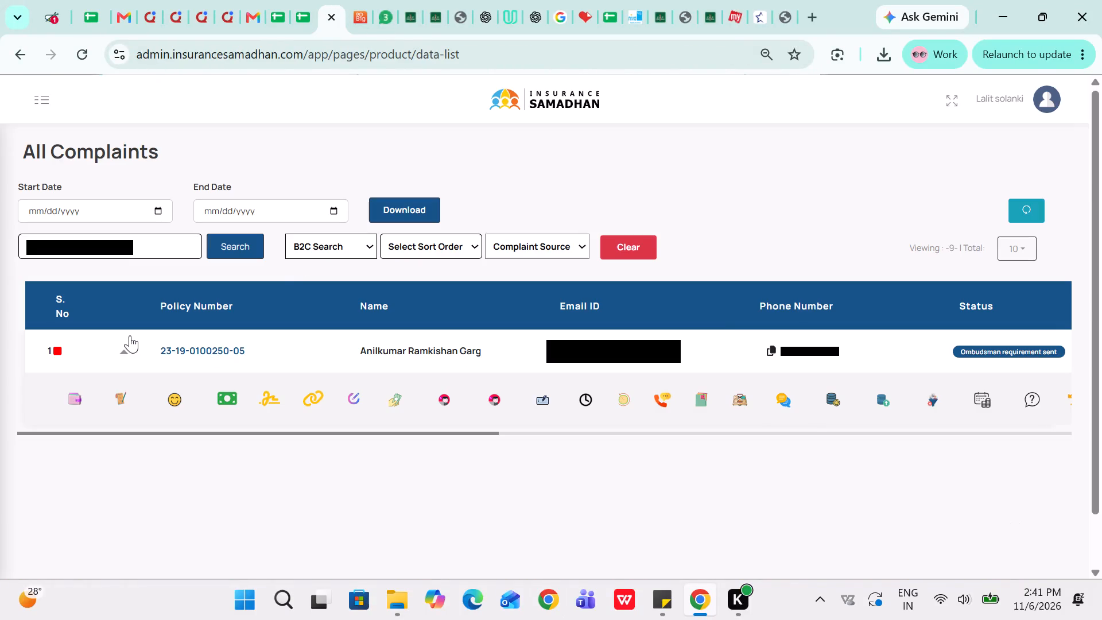
Collapse the expanded complaint row with status Ombudsman requirement sent.
click(125, 345)
click(405, 448)
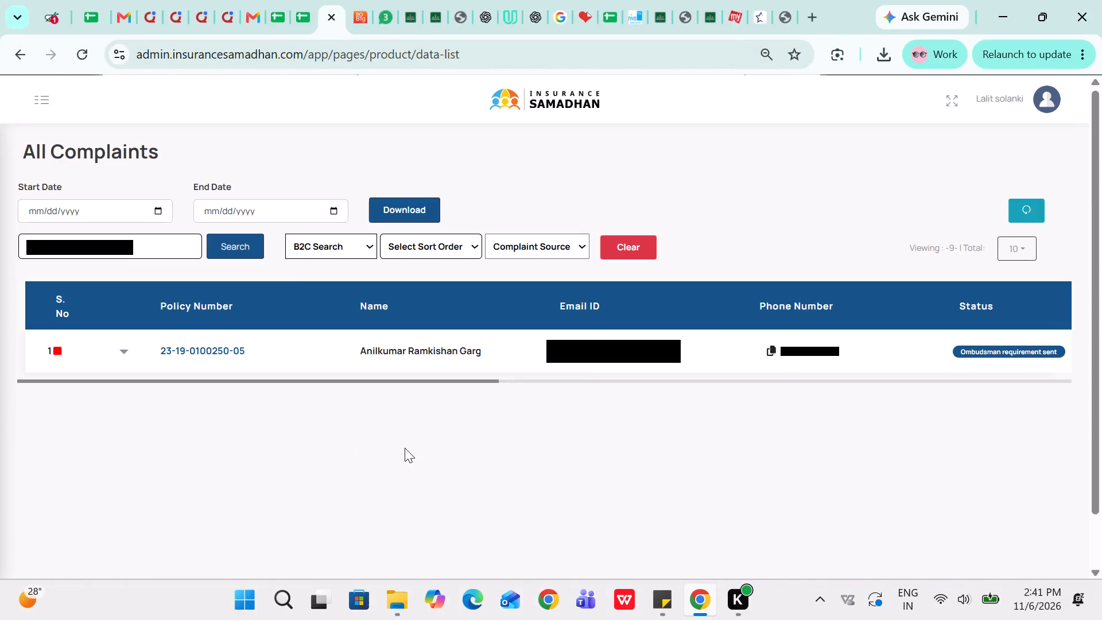
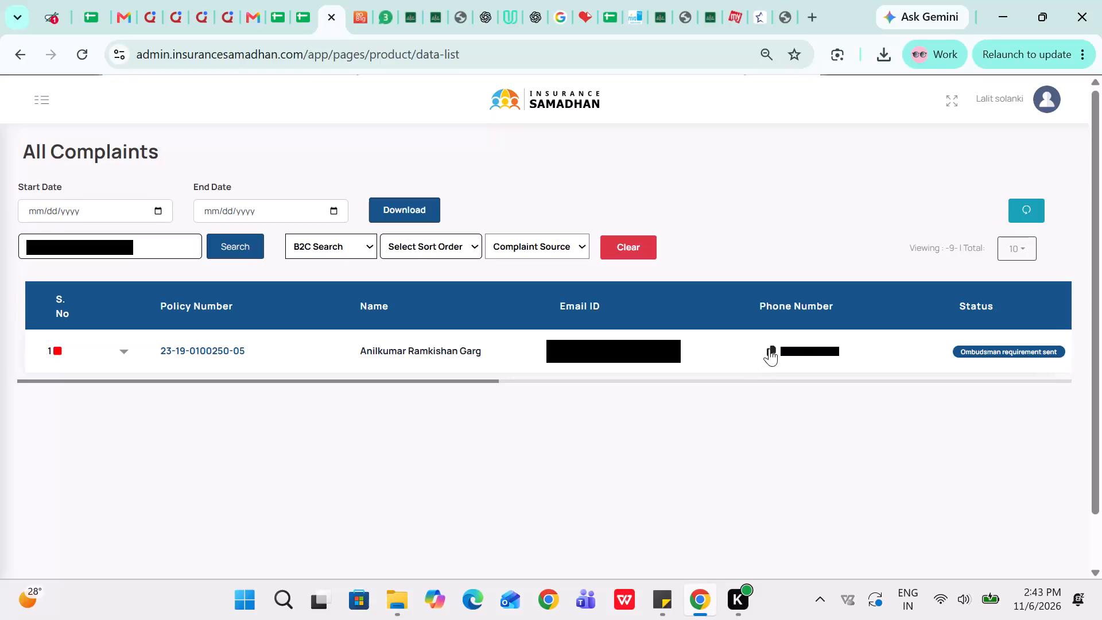
Copy the customer's phone number from the complaint row with status Ombudsman requirement sent.
click(770, 348)
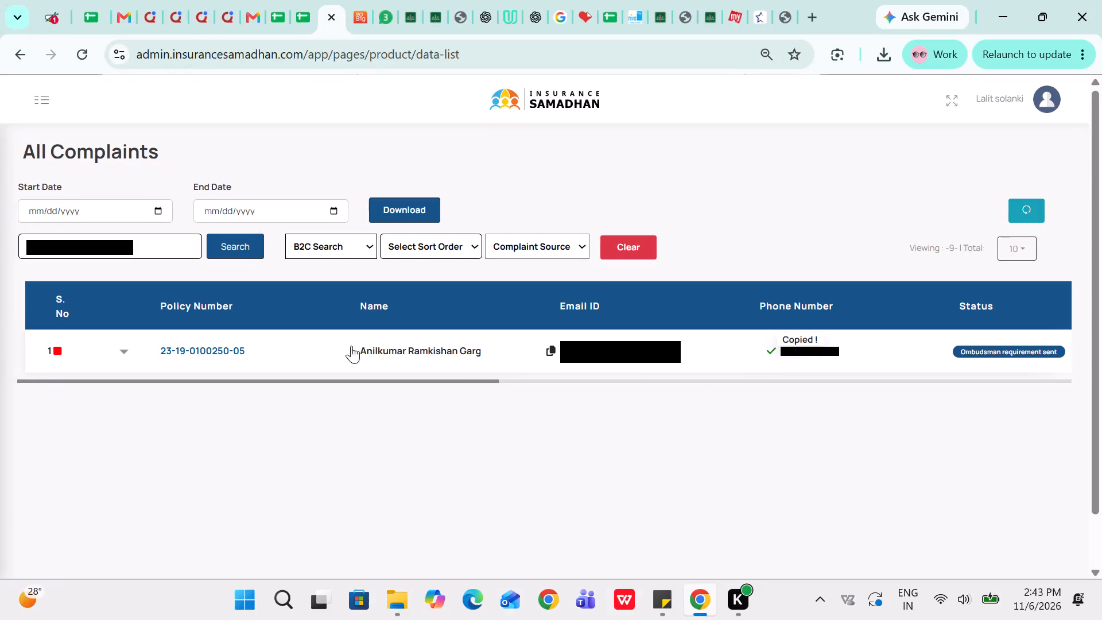
Open the details of the complaint with status Ombudsman requirement sent and review its Ombudsman section.
click(227, 349)
click(294, 197)
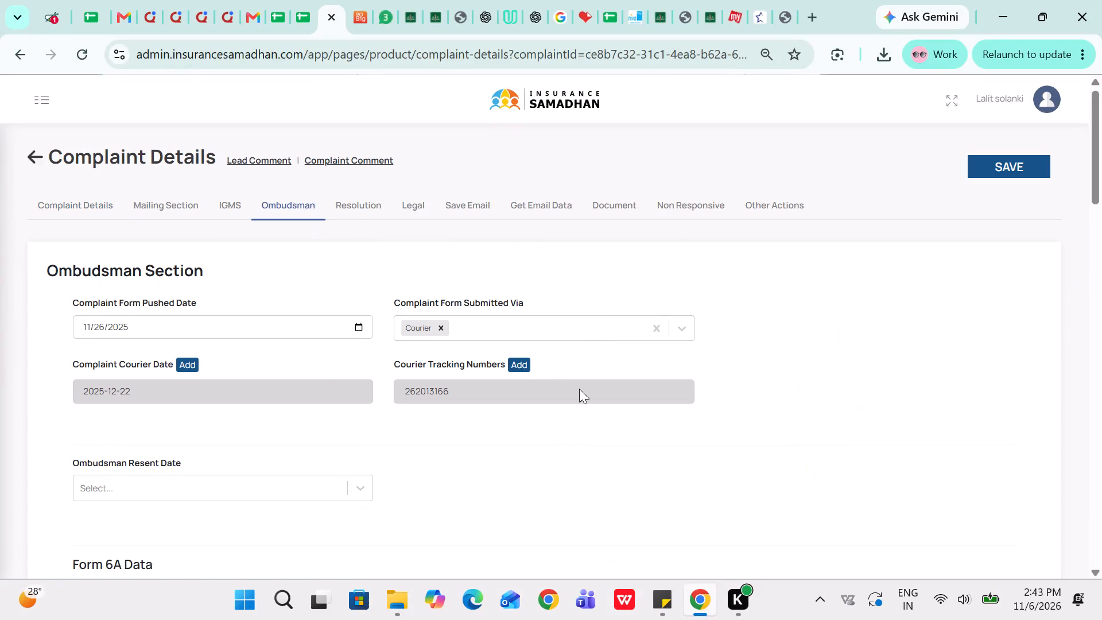
scroll(449, 408, down, 6)
scroll(451, 410, up, 6)
Switch to Smartflo, replace the number to call in the dialer with the copied phone number, and place the call.
click(356, 0)
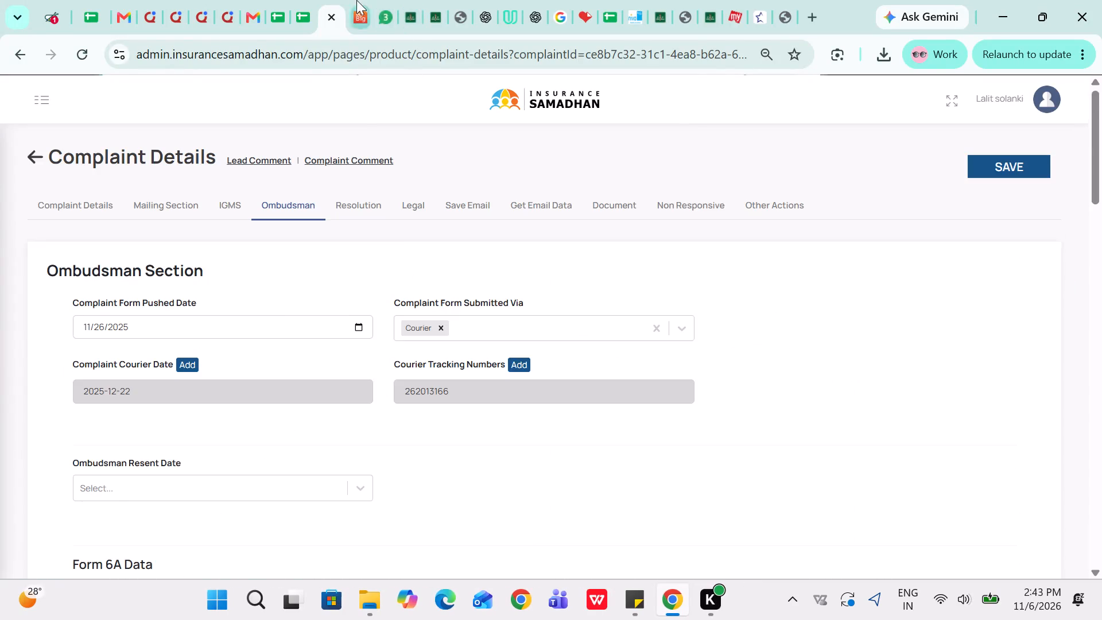
double_click(482, 191)
key(ctrl+v)
click(541, 523)
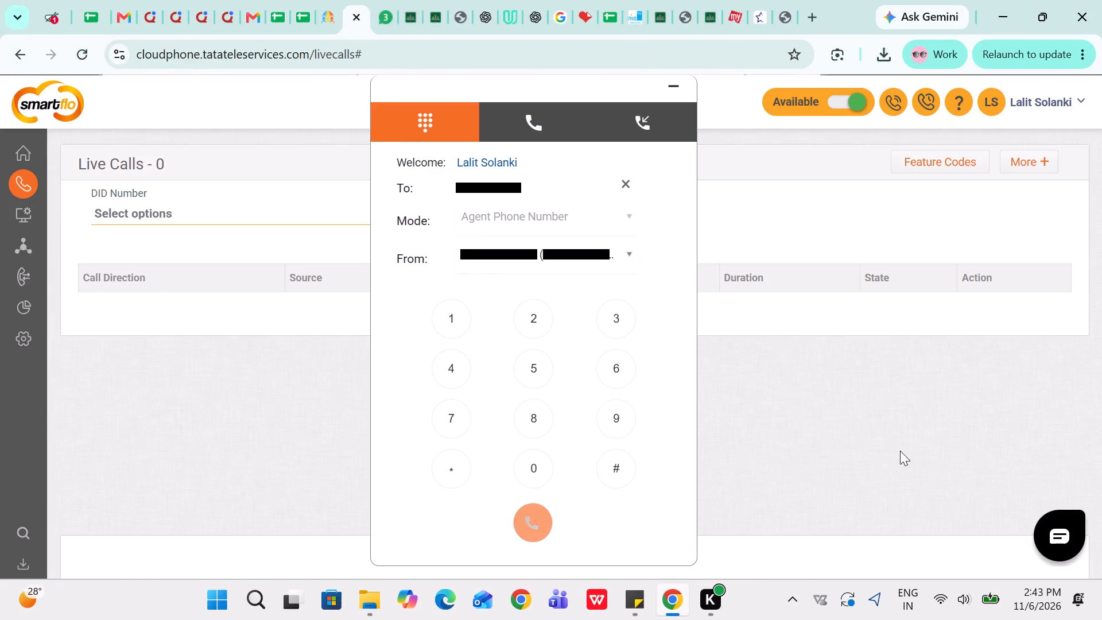
click(900, 451)
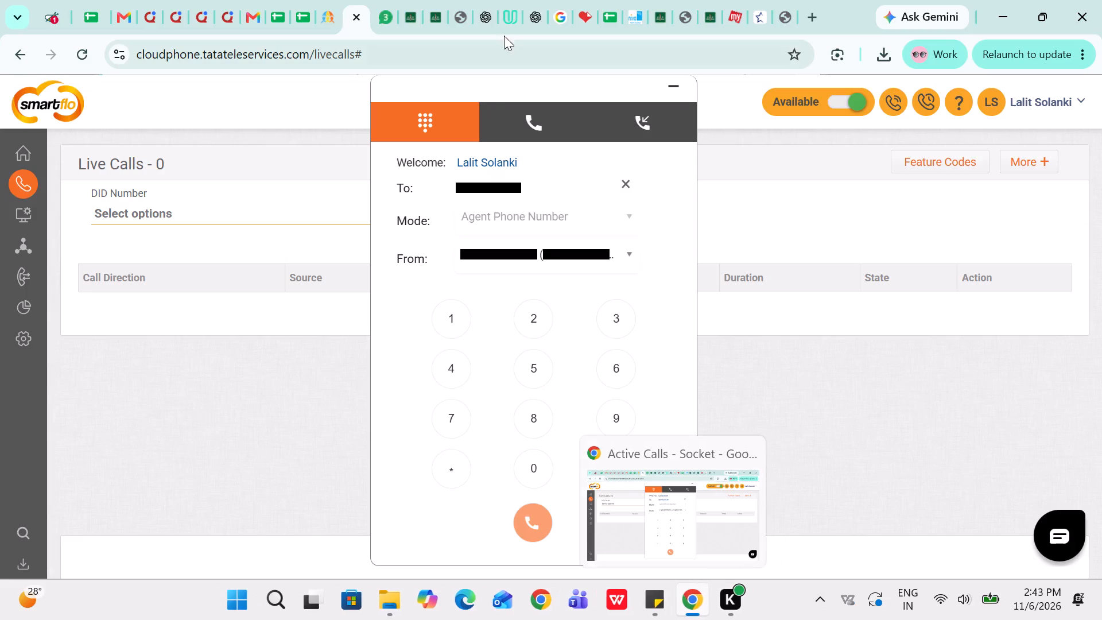
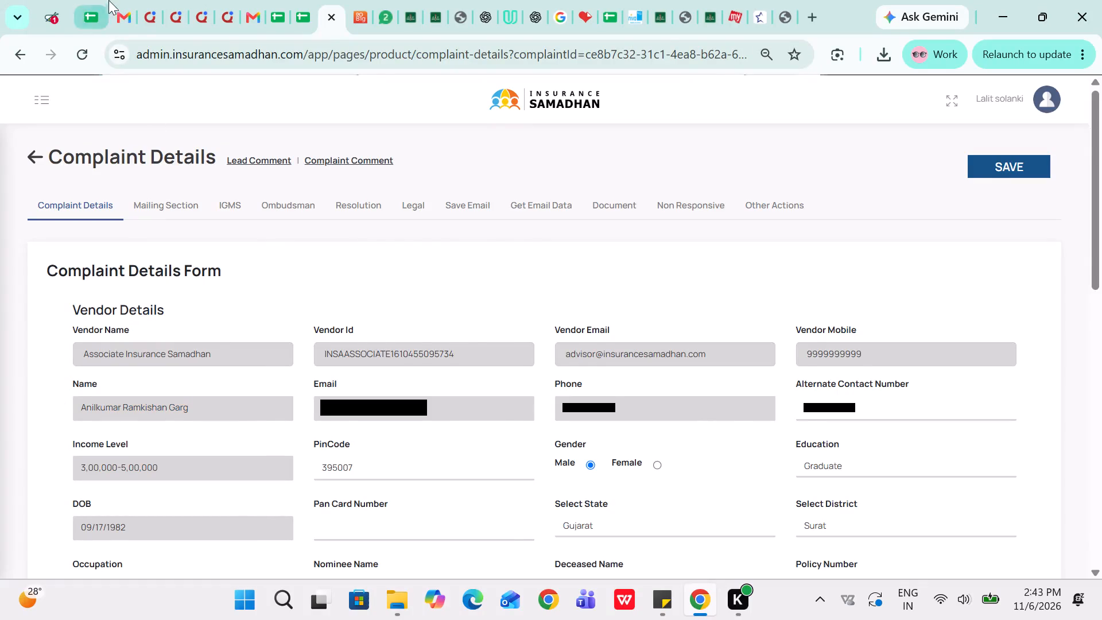
Recheck the complainant's email in Gmail, and examine the courier date and tracking number in the complaint's Ombudsman section.
click(114, 0)
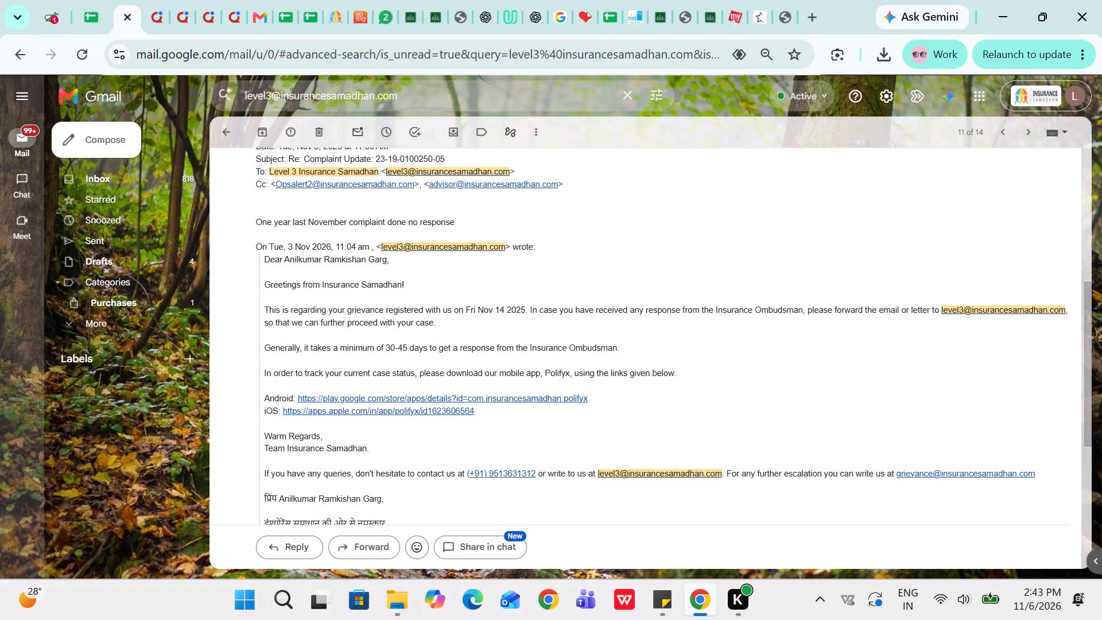
scroll(445, 304, up, 4)
click(334, 0)
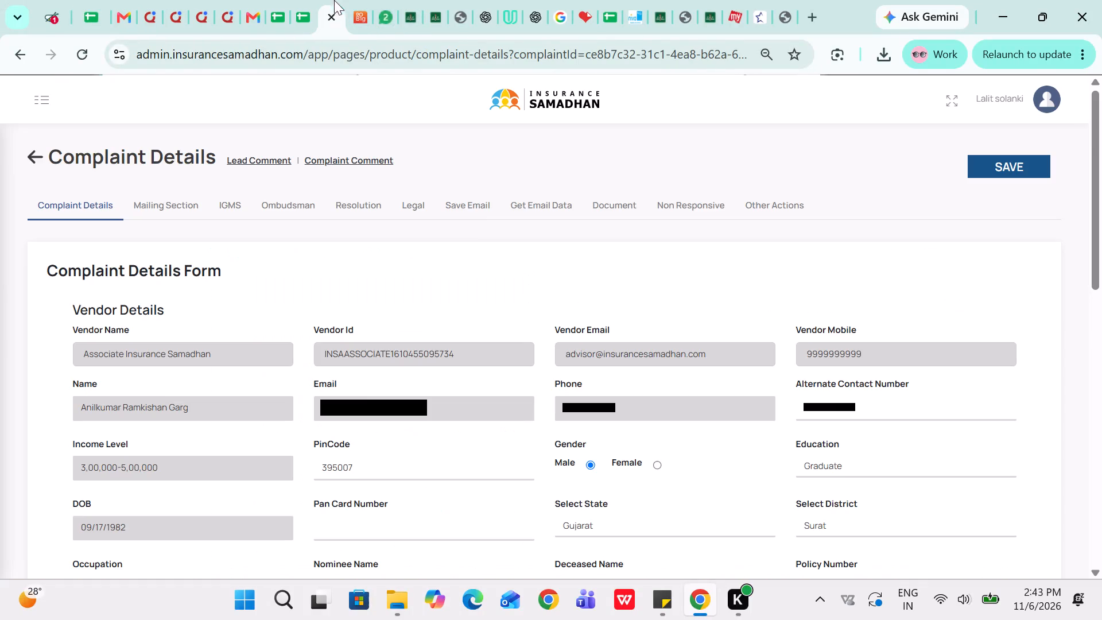
click(288, 204)
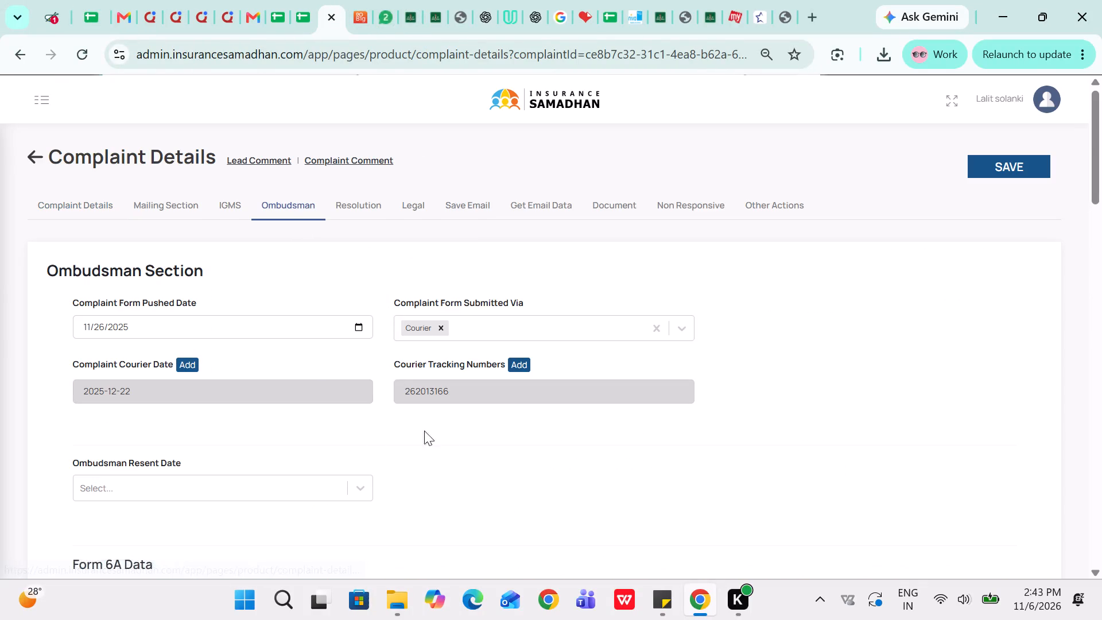
scroll(487, 403, down, 4)
scroll(500, 451, up, 12)
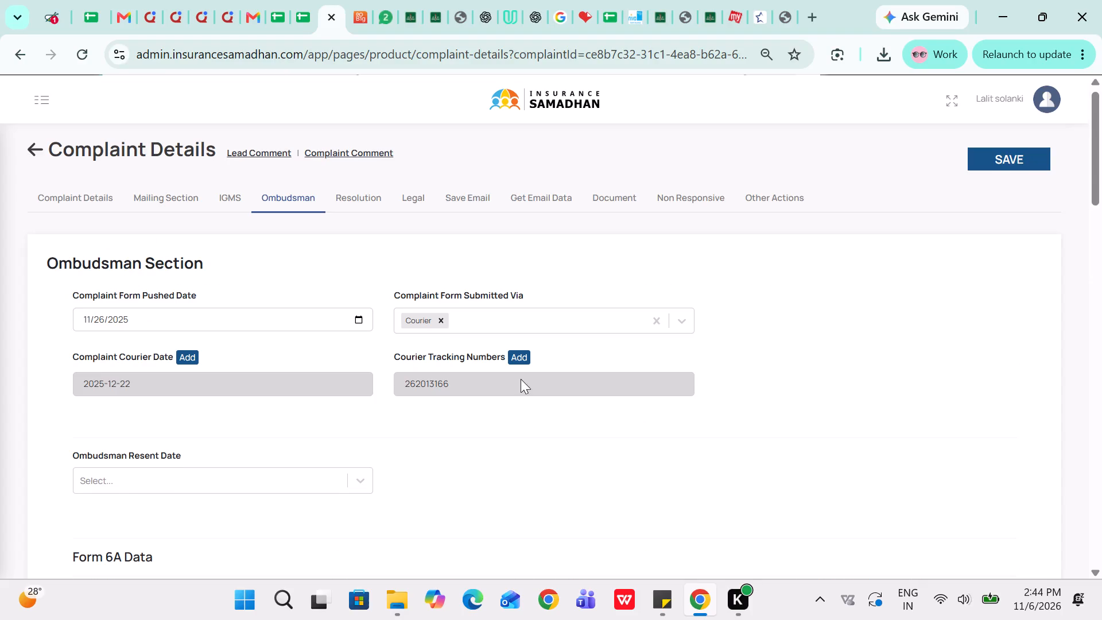
drag(534, 390, 200, 392)
click(857, 344)
Select the complainant's email address in the Complaint Details form.
click(79, 208)
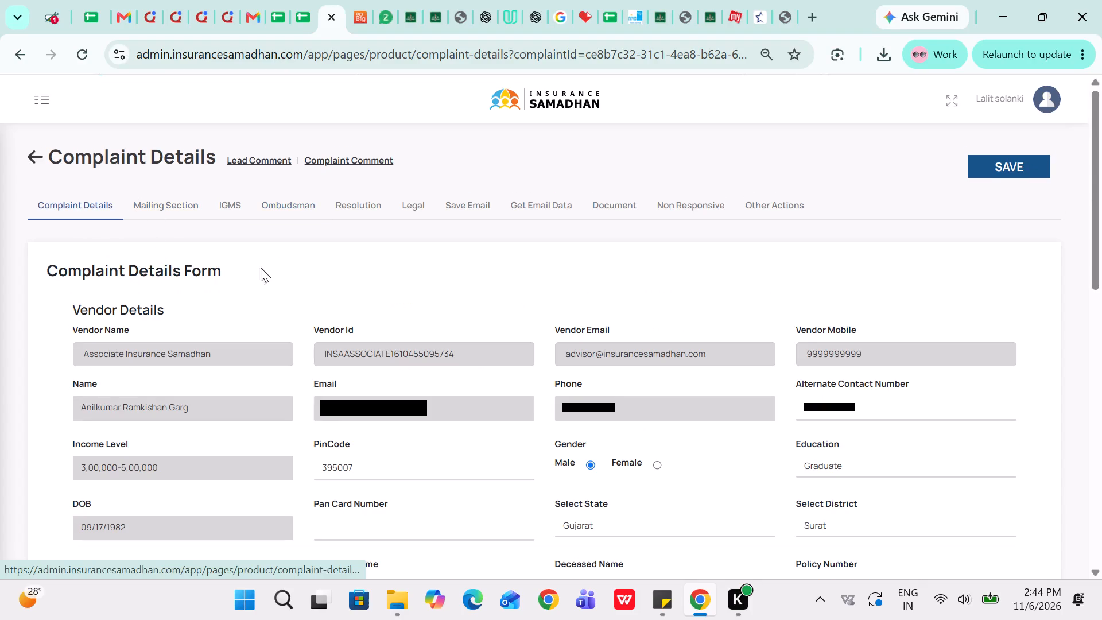
drag(522, 399, 328, 401)
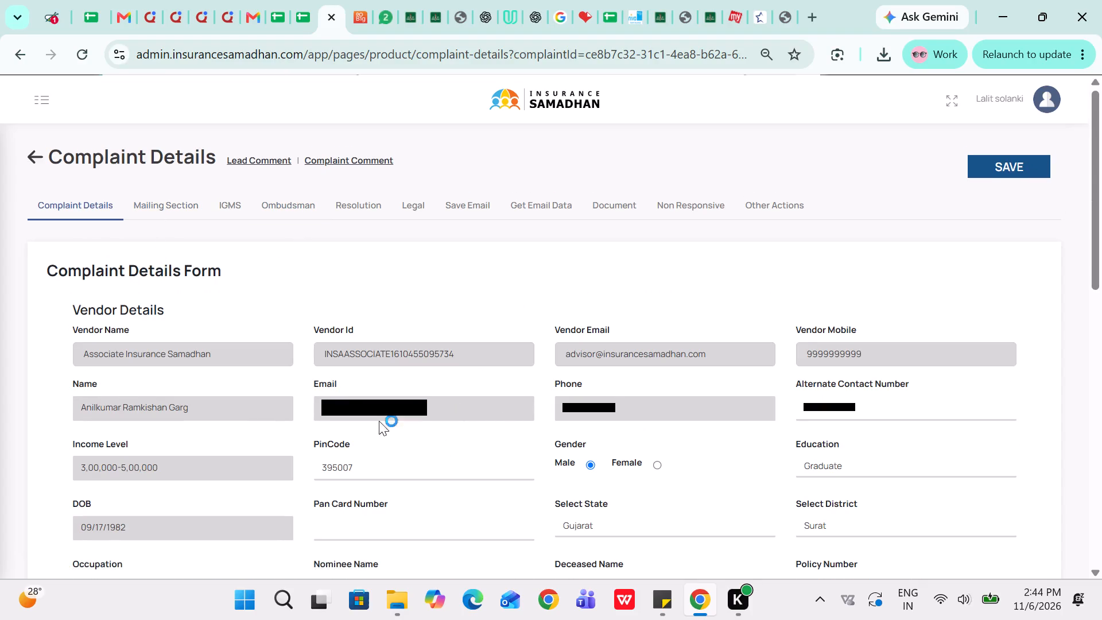
click(402, 397)
triple_click(402, 407)
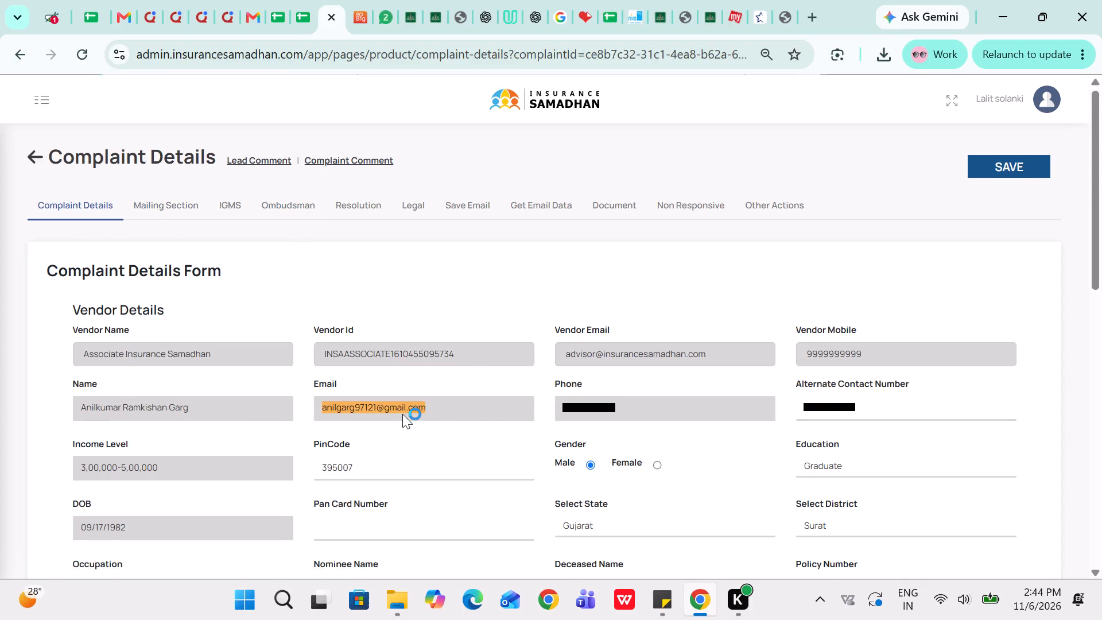
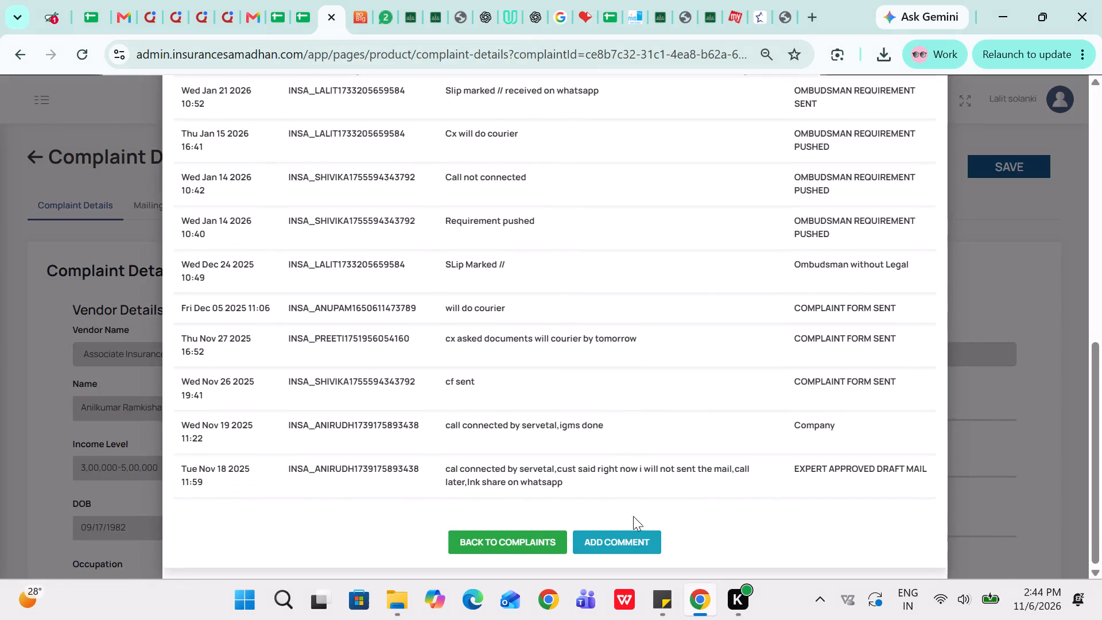
Add and save the comment "Cx will share aadhar card." on the complaint with status Ombudsman requirement sent.
click(634, 539)
click(600, 365)
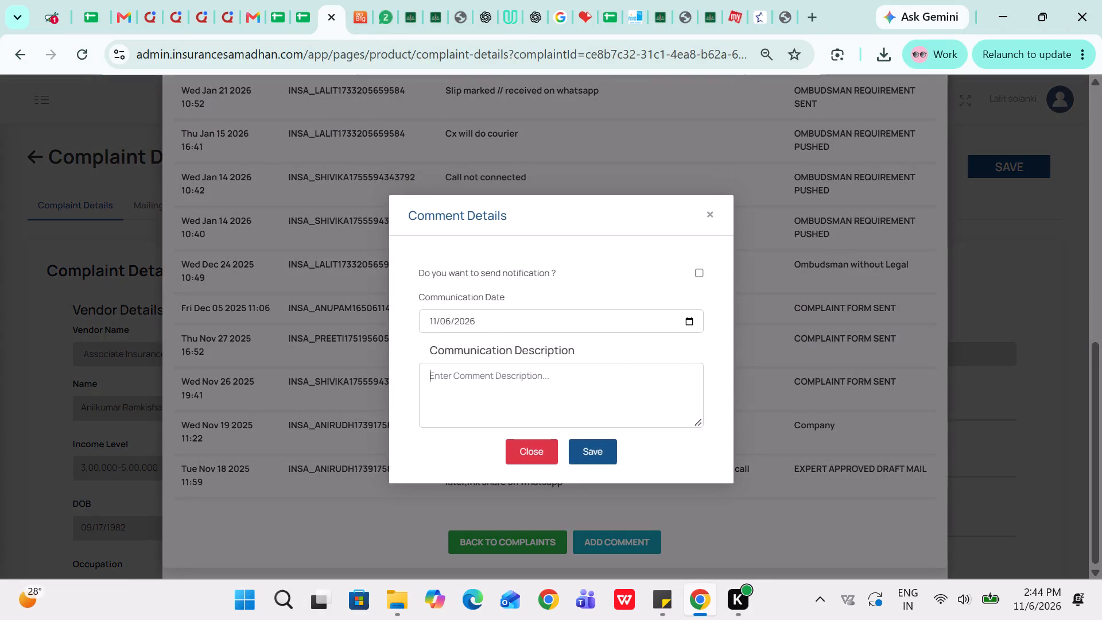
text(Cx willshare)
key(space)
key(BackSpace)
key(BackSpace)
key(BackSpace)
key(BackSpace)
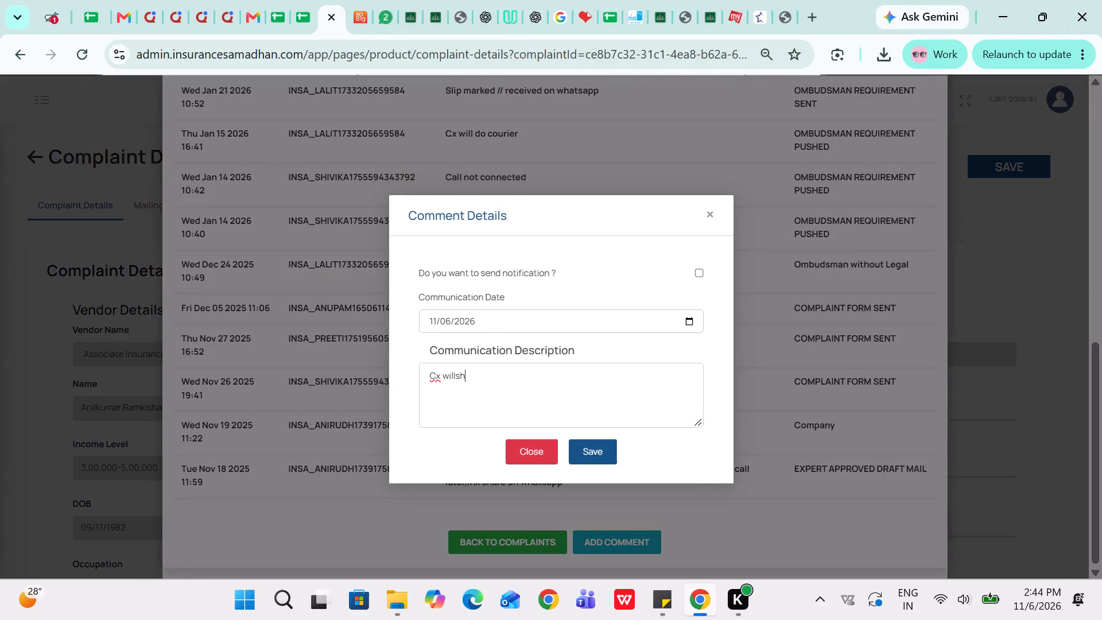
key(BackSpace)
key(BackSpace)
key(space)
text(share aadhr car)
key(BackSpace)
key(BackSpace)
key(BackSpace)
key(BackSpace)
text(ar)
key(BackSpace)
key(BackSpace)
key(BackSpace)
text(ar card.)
click(573, 444)
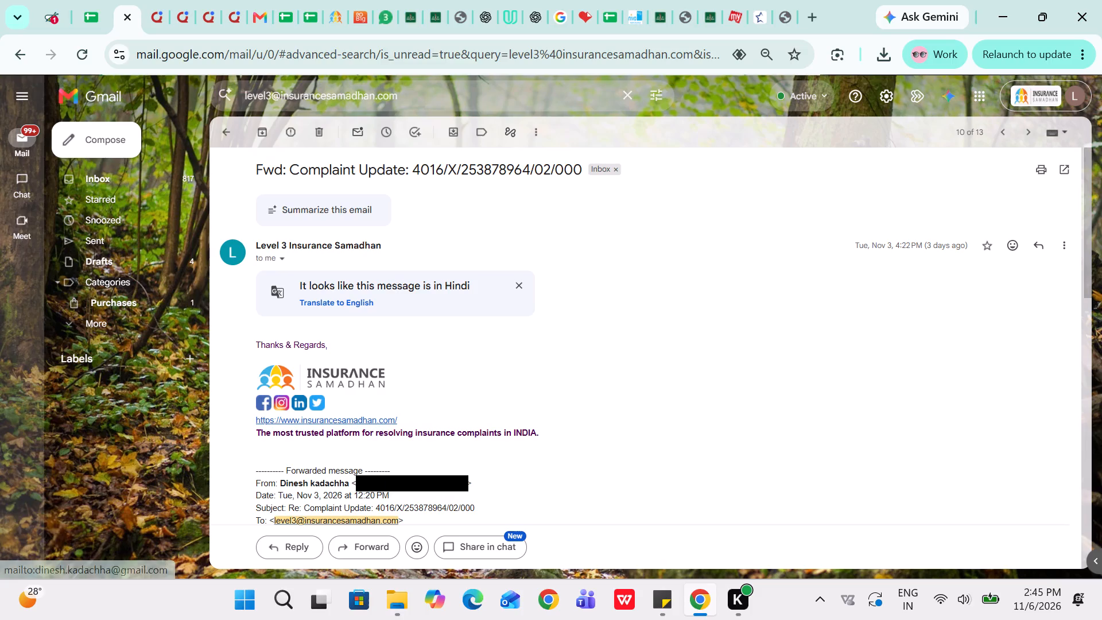
drag(355, 483, 465, 486)
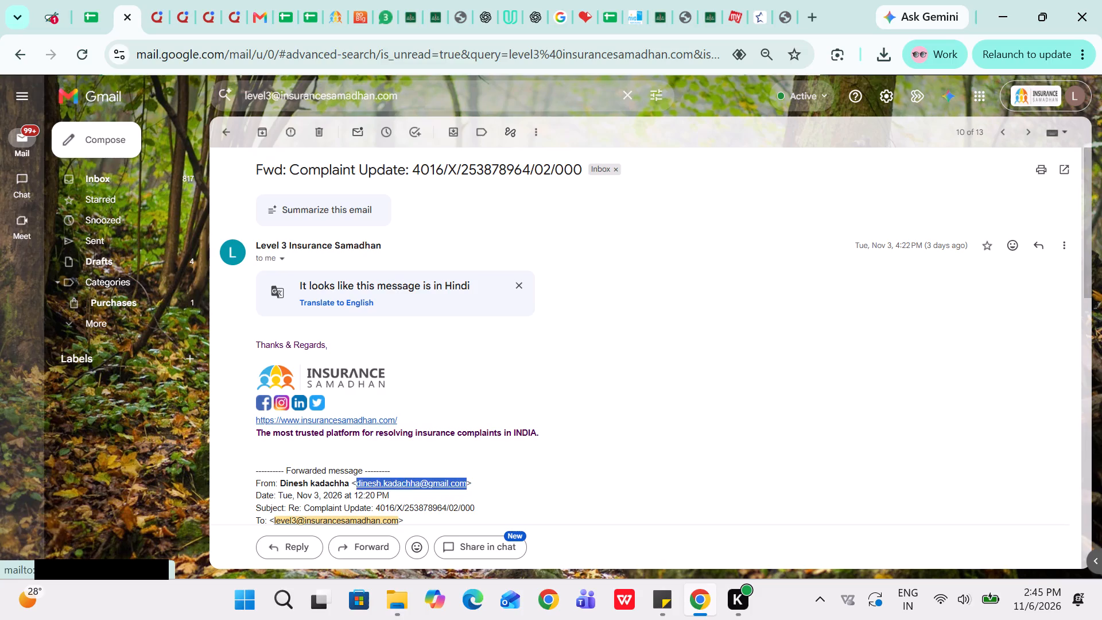
drag(465, 486, 466, 486)
key(ctrl+c)
key(ctrl+c)
key(ctrl+c)
Switch to the Insurance Samadhan portal, return to All Complaints and search with the copied email address in place of the existing one.
click(336, 0)
click(79, 227)
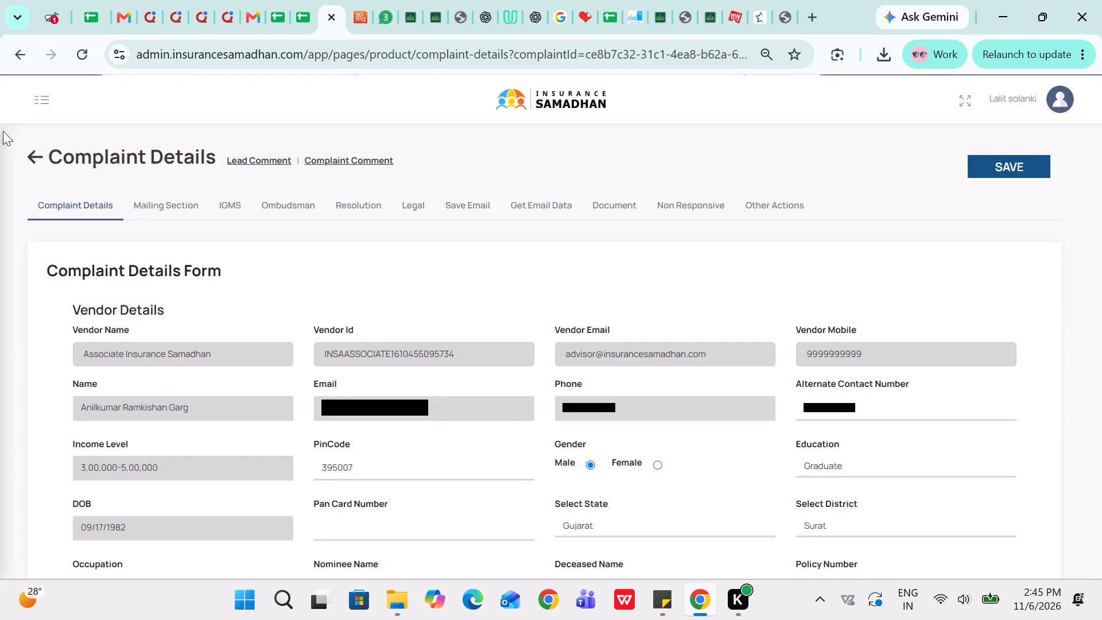
click(34, 158)
drag(179, 262, 0, 268)
click(203, 253)
drag(128, 243, 0, 254)
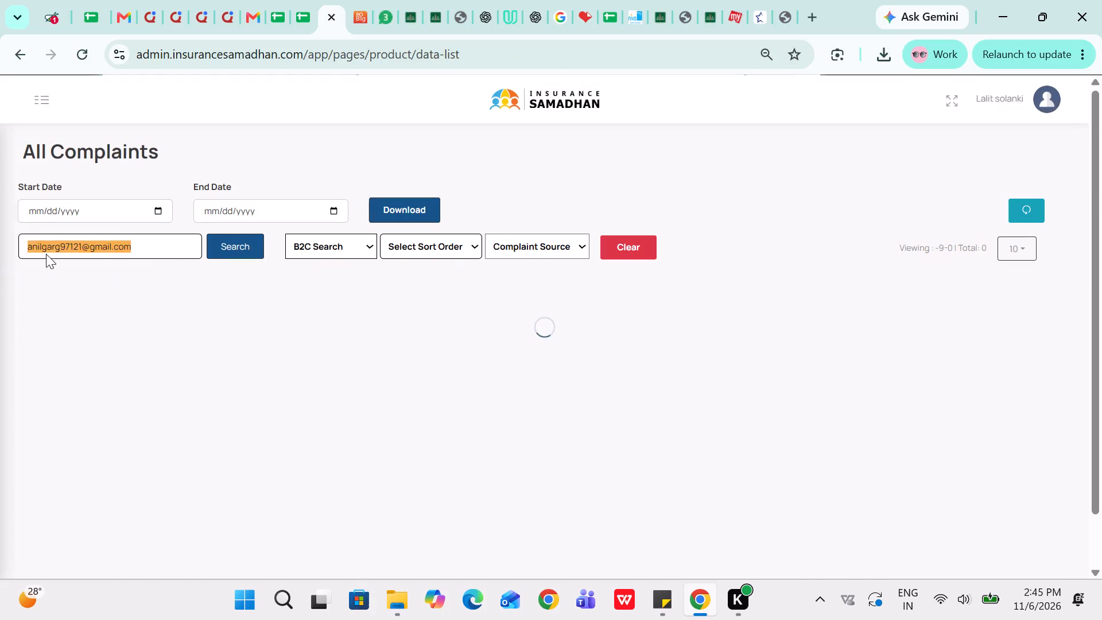
click(173, 254)
drag(179, 243, 0, 247)
key(ctrl+v)
click(230, 247)
click(656, 448)
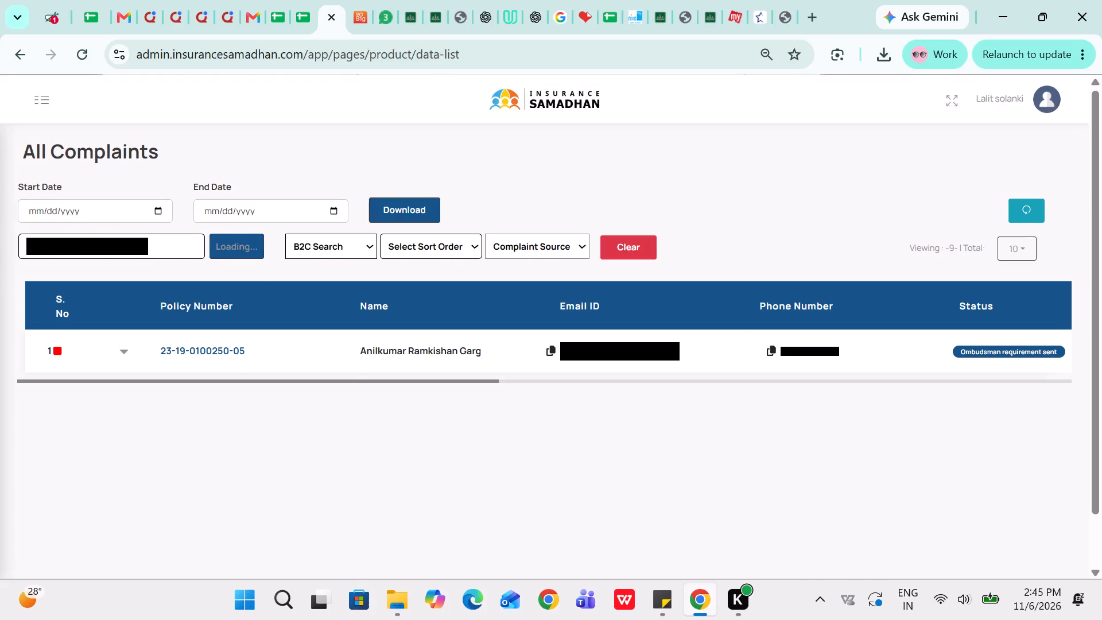
Open the communication log of the searched customer's complaint and review the latest entry under Complaint Communication.
click(735, 346)
click(788, 386)
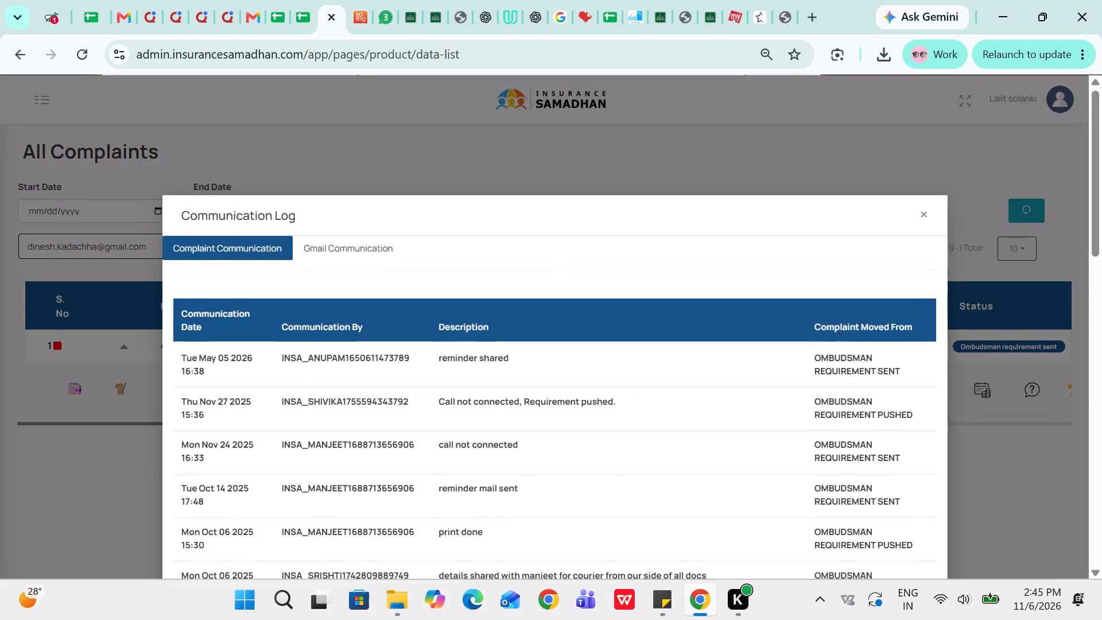
drag(554, 370, 430, 372)
click(403, 115)
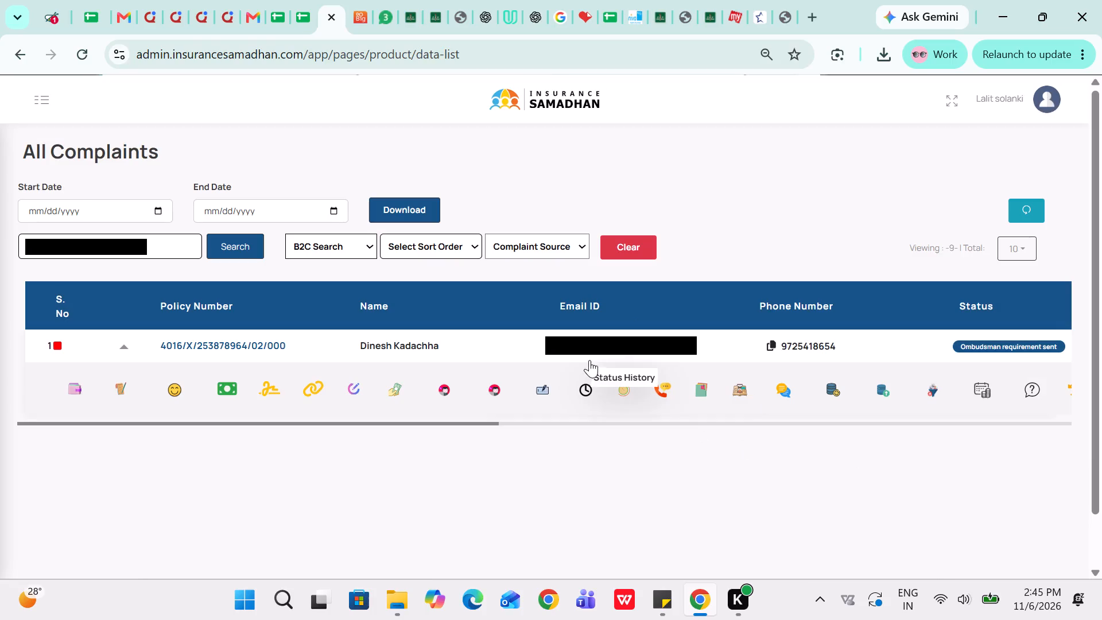
Open the complaint's status history and review its entries through the most recent status.
click(626, 387)
scroll(673, 420, down, 15)
click(959, 505)
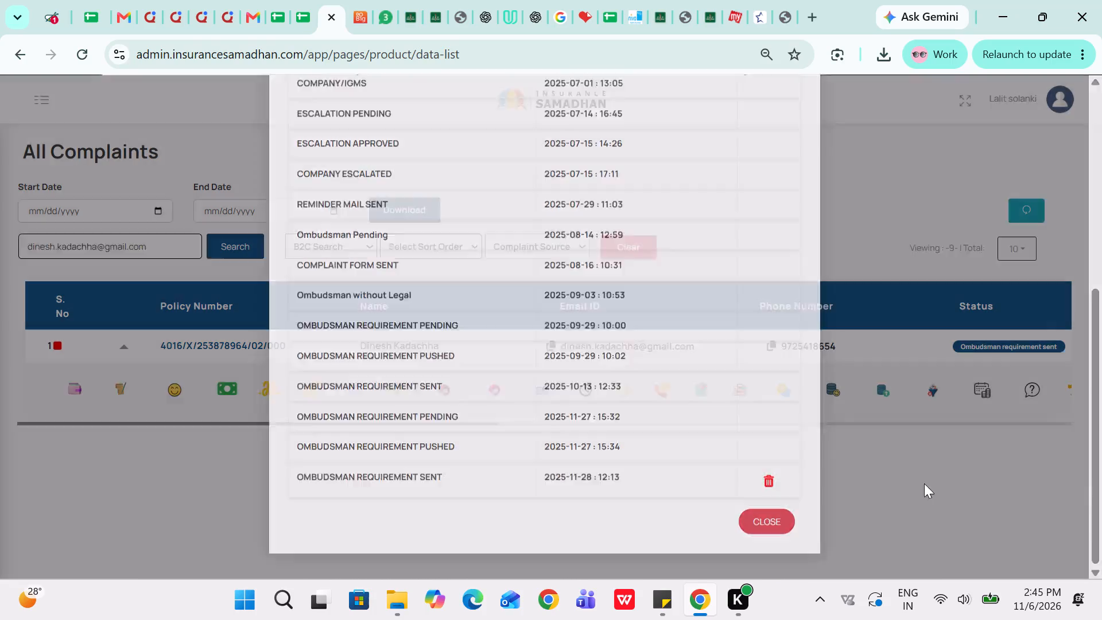
Copy the customer's phone number from the complaint row with status Ombudsman requirement sent.
click(776, 345)
click(773, 353)
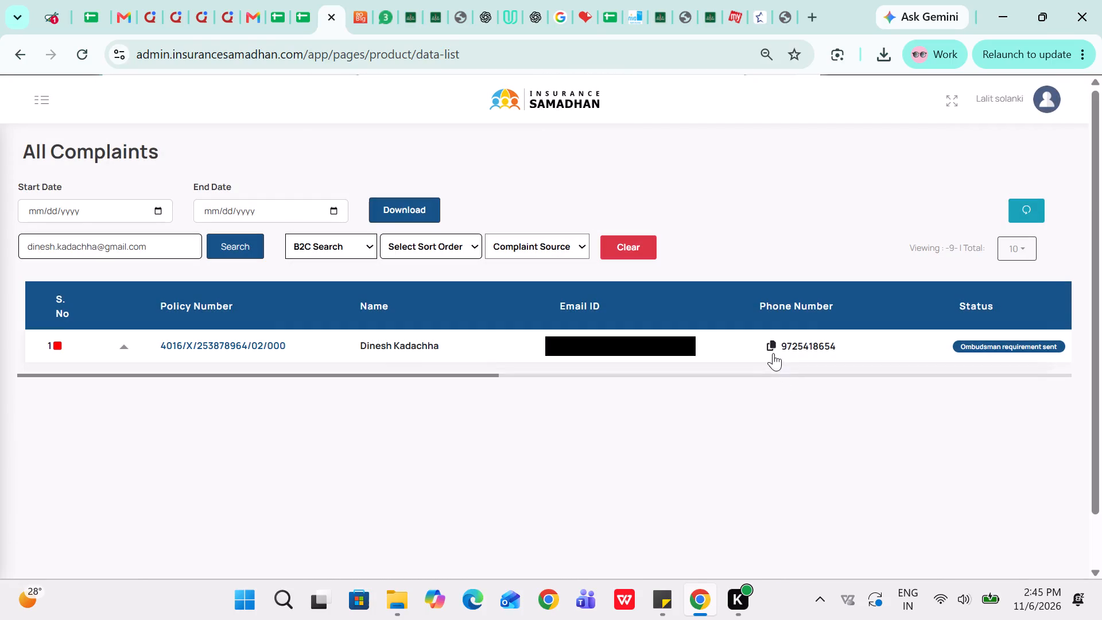
Copy the complainant's phone number, switch to Smartflo, replace the number to call in the dialer with it, and place the call.
click(774, 341)
click(355, 0)
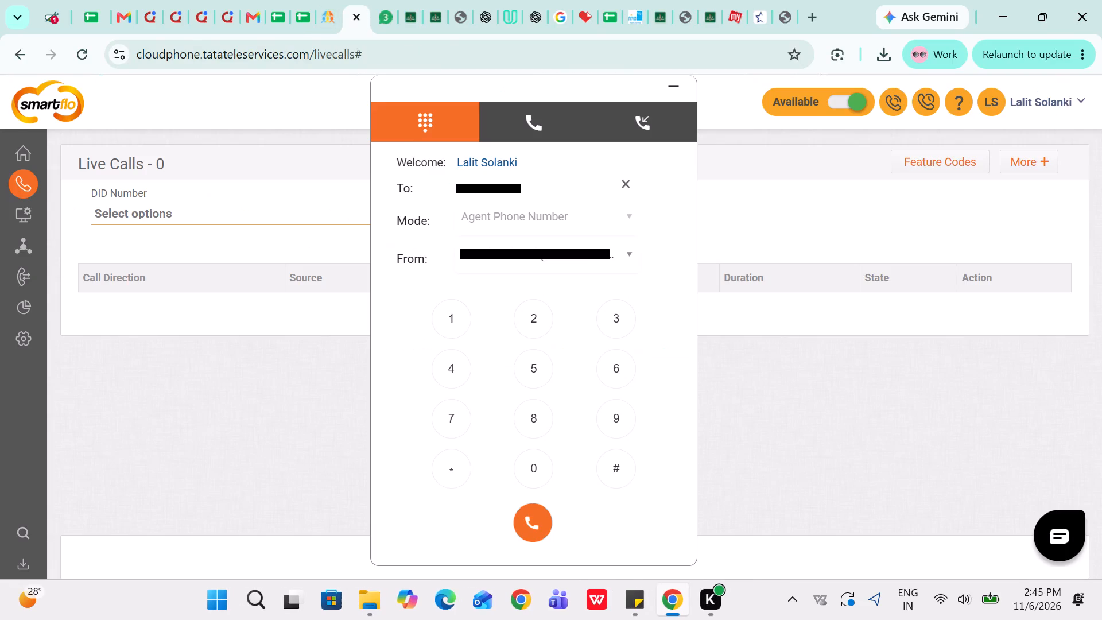
double_click(496, 183)
key(ctrl+v)
click(532, 520)
click(1052, 156)
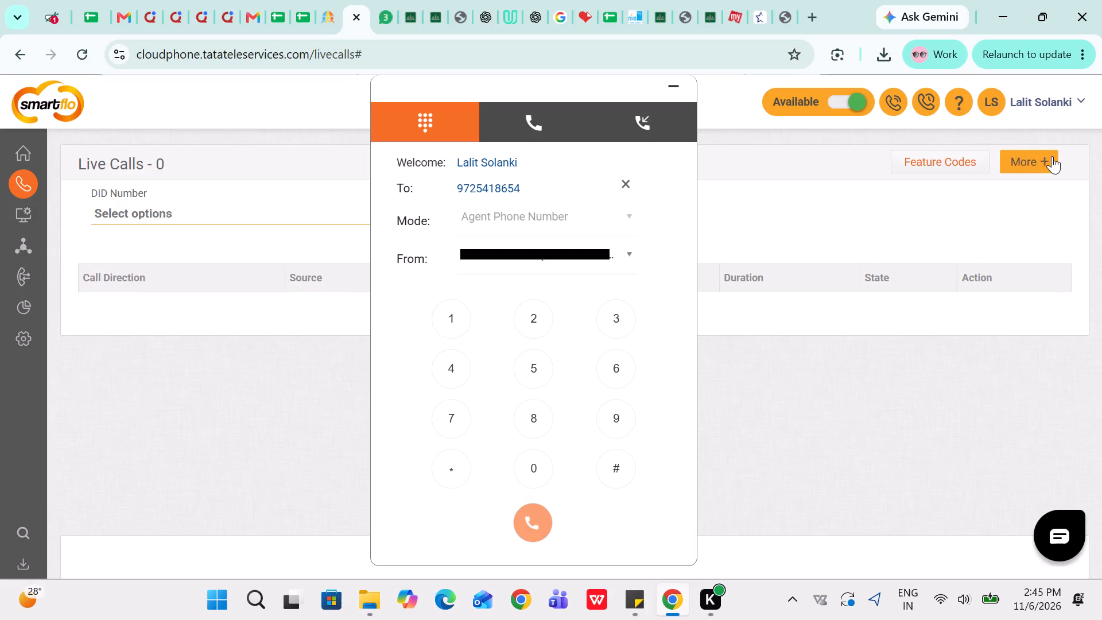
click(1034, 161)
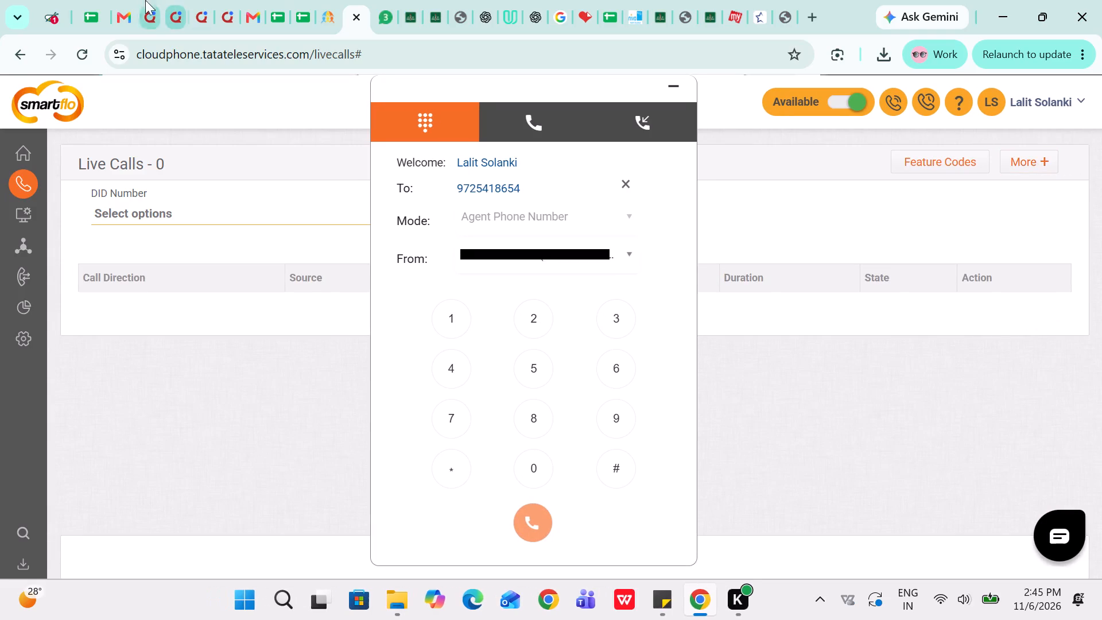
click(122, 0)
scroll(538, 348, down, 2)
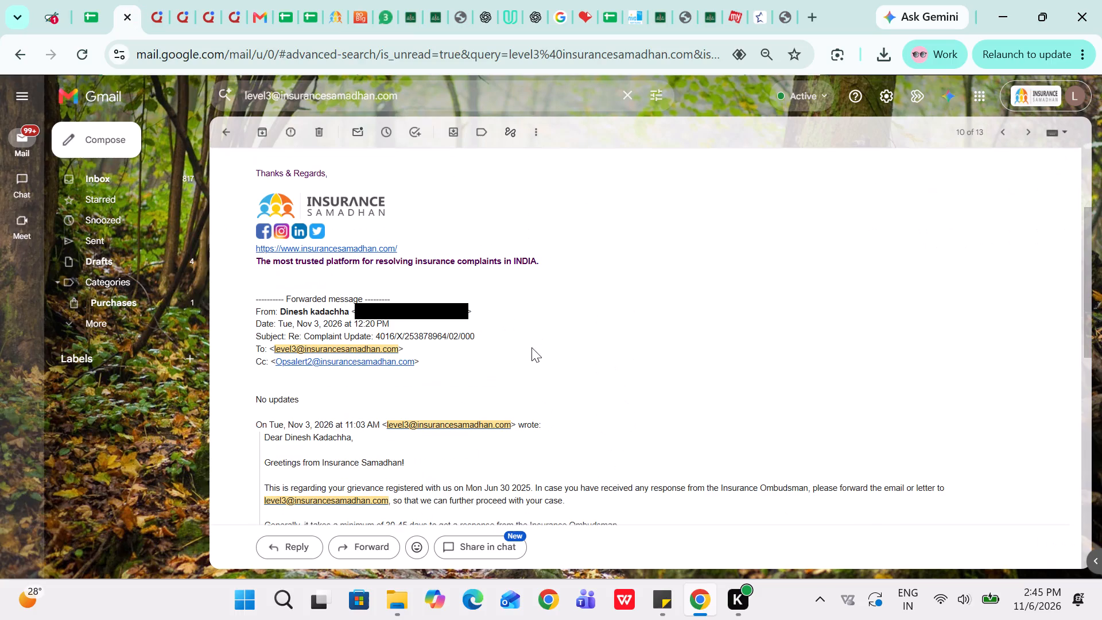
click(336, 0)
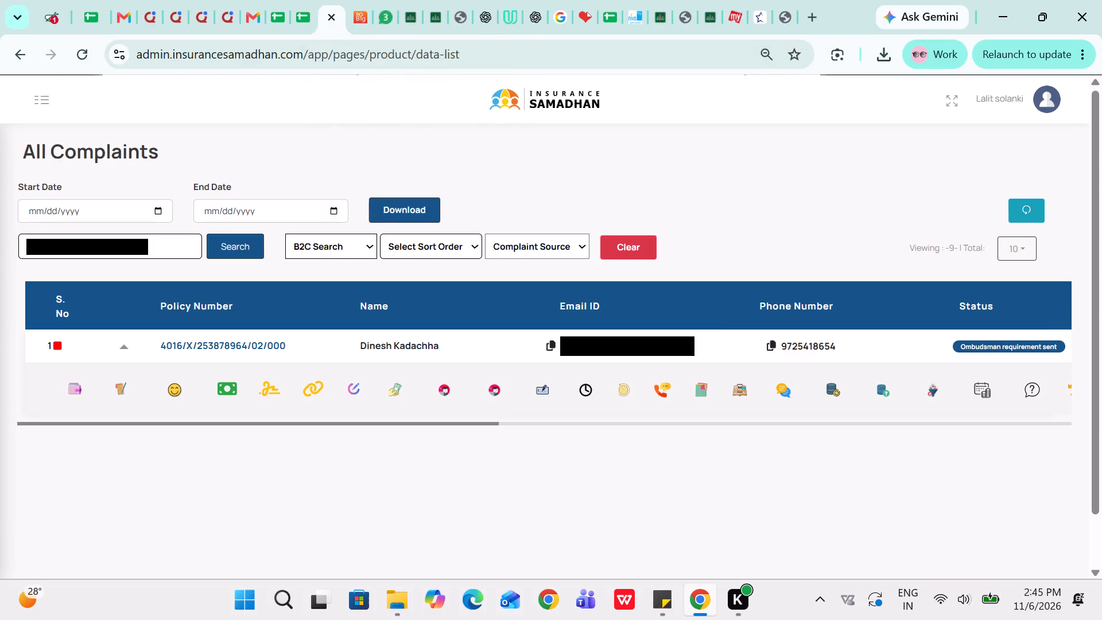
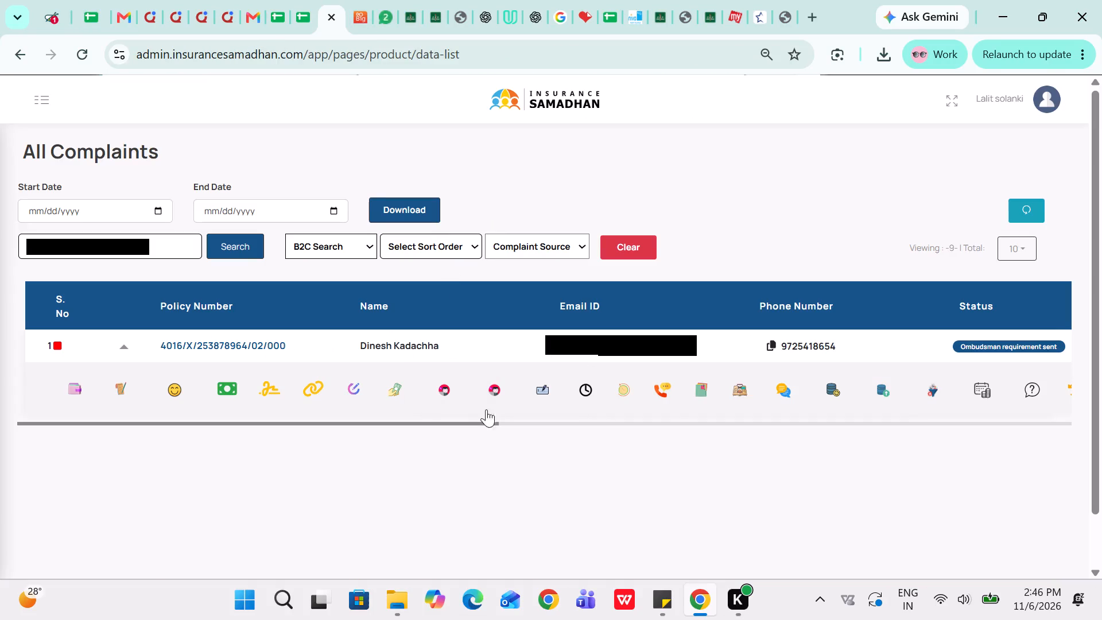
click(285, 343)
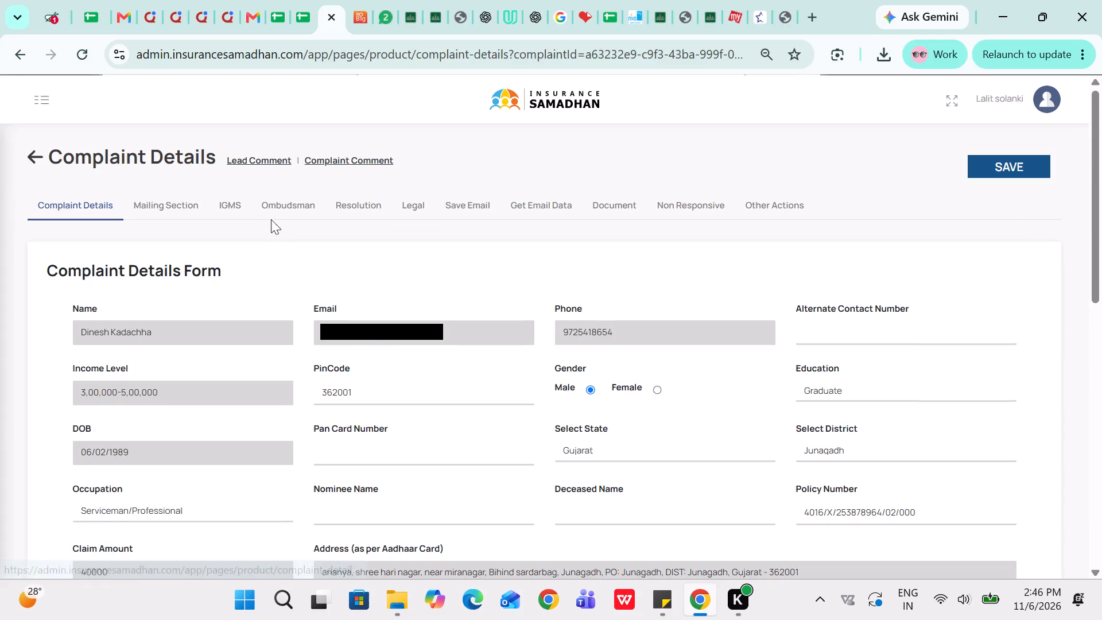
click(272, 212)
scroll(546, 384, down, 5)
scroll(269, 208, down, 2)
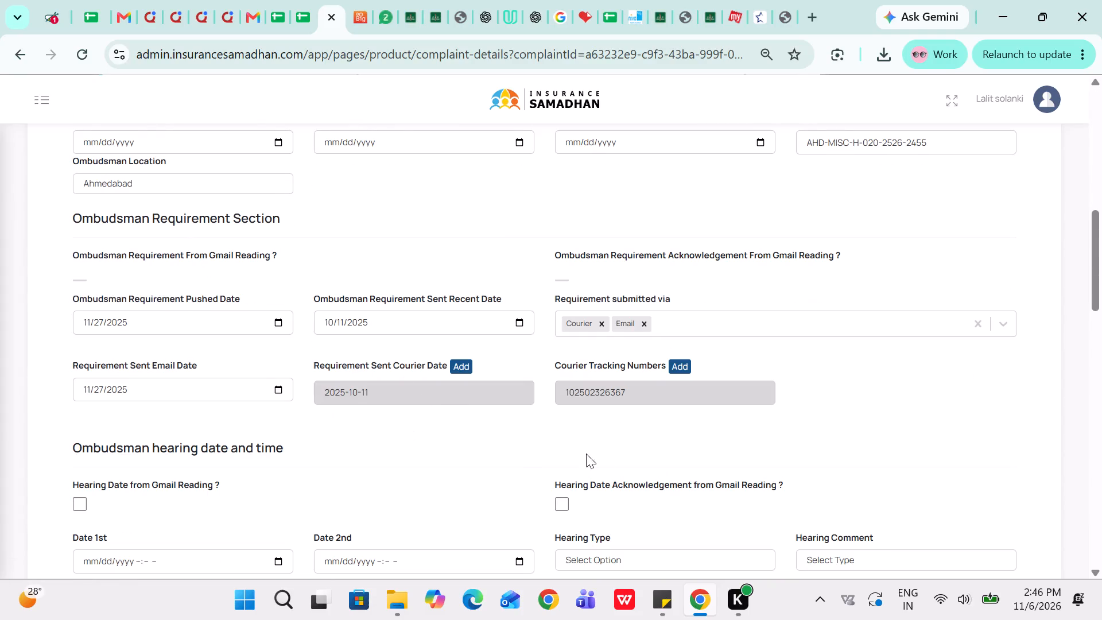
scroll(525, 378, up, 8)
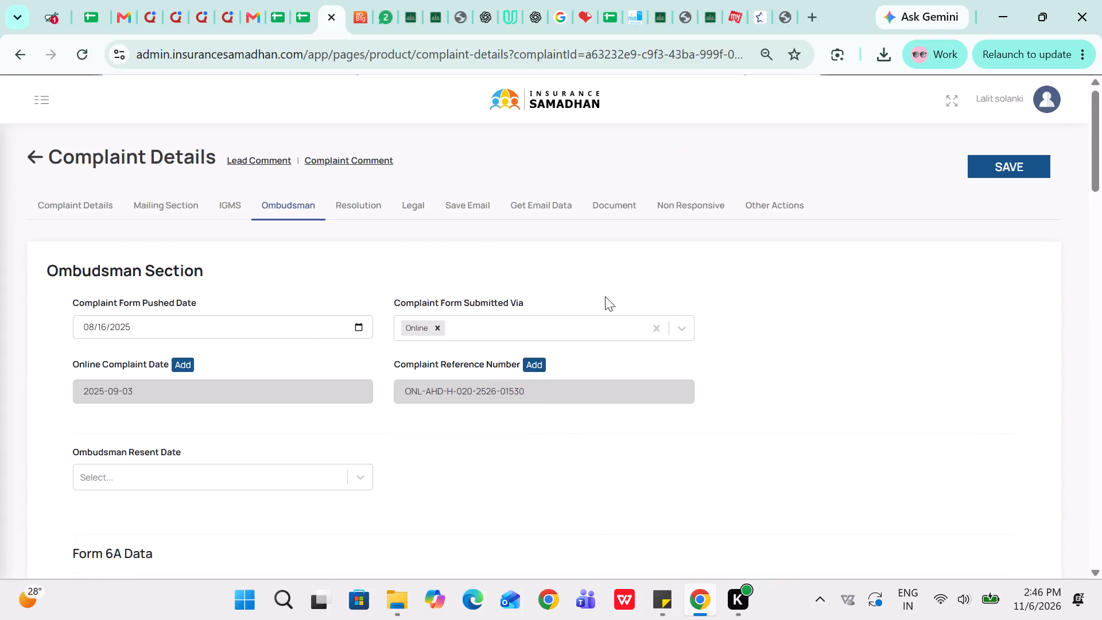
Open Other Actions for the complaint, review the Complaint Communication entries in its comment log, and close the log.
click(790, 201)
click(331, 138)
click(347, 153)
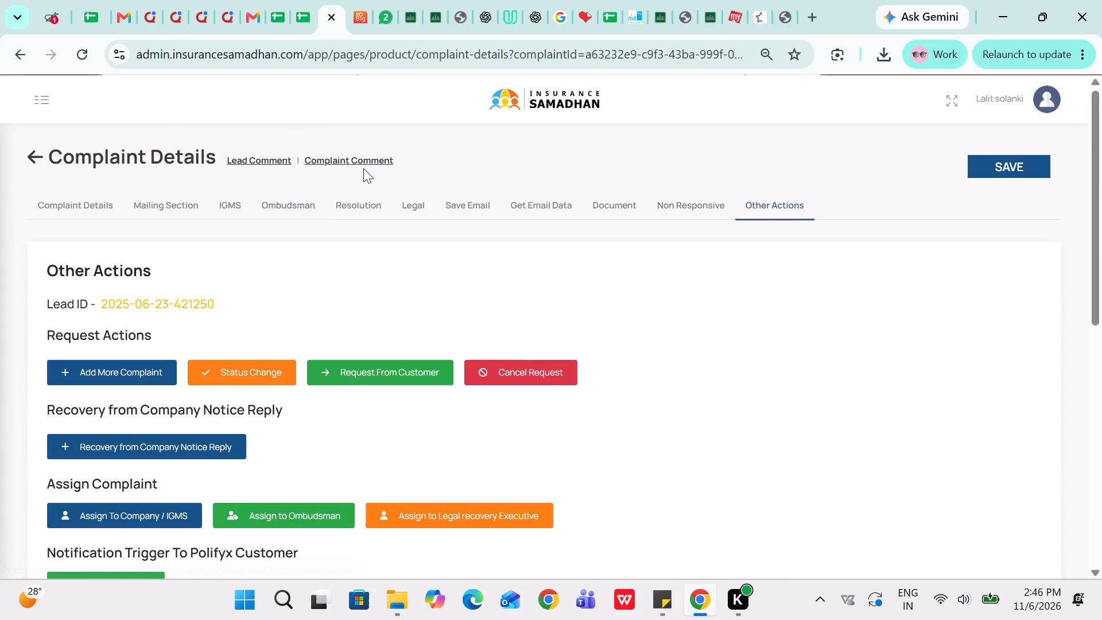
click(369, 158)
scroll(545, 274, down, 4)
scroll(585, 292, up, 6)
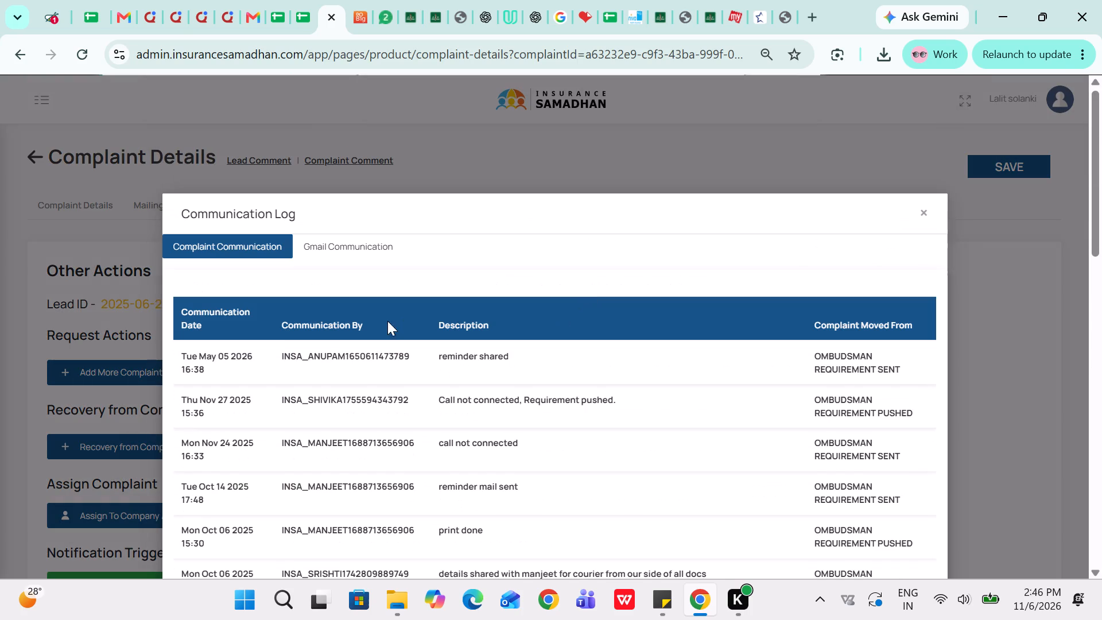
drag(582, 351, 215, 340)
scroll(480, 257, down, 5)
scroll(594, 321, up, 5)
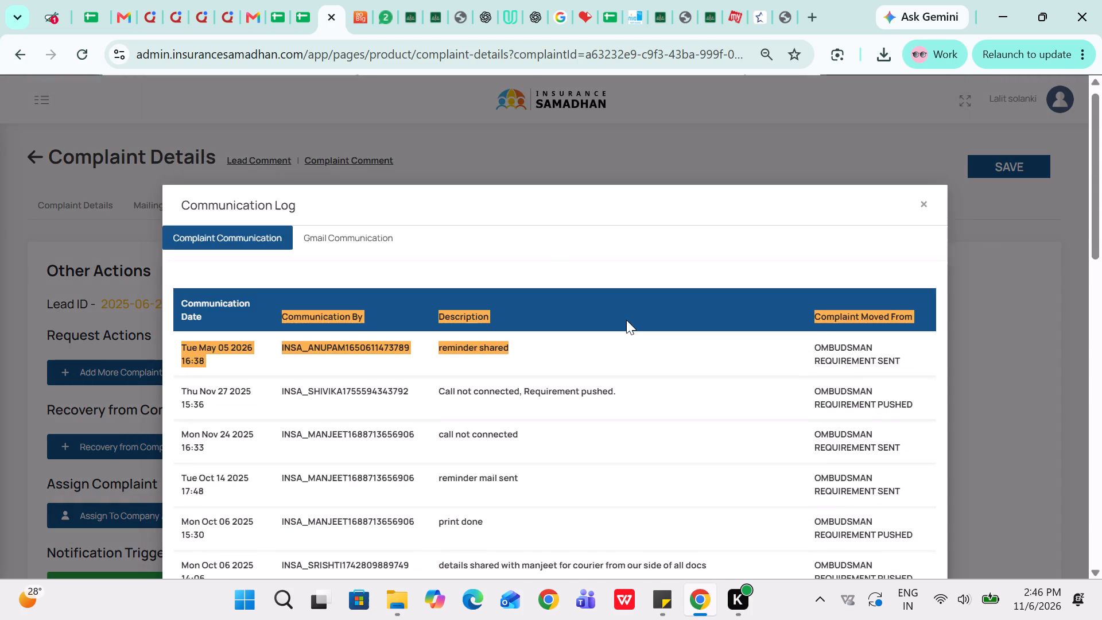
scroll(626, 320, down, 11)
scroll(481, 364, up, 6)
click(0, 308)
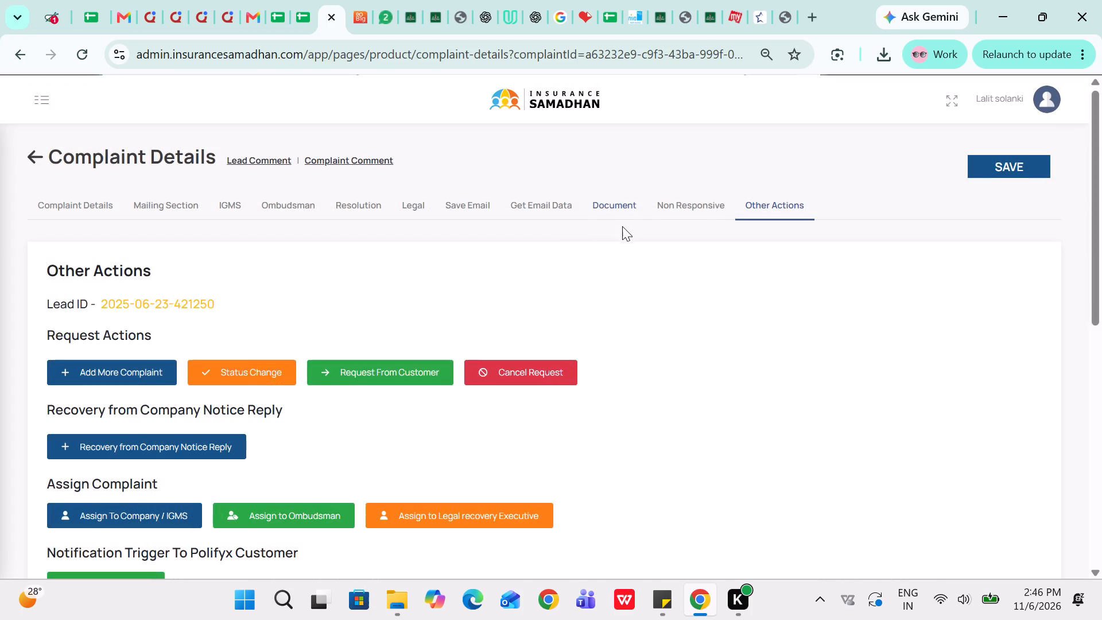
scroll(521, 240, down, 3)
click(92, 459)
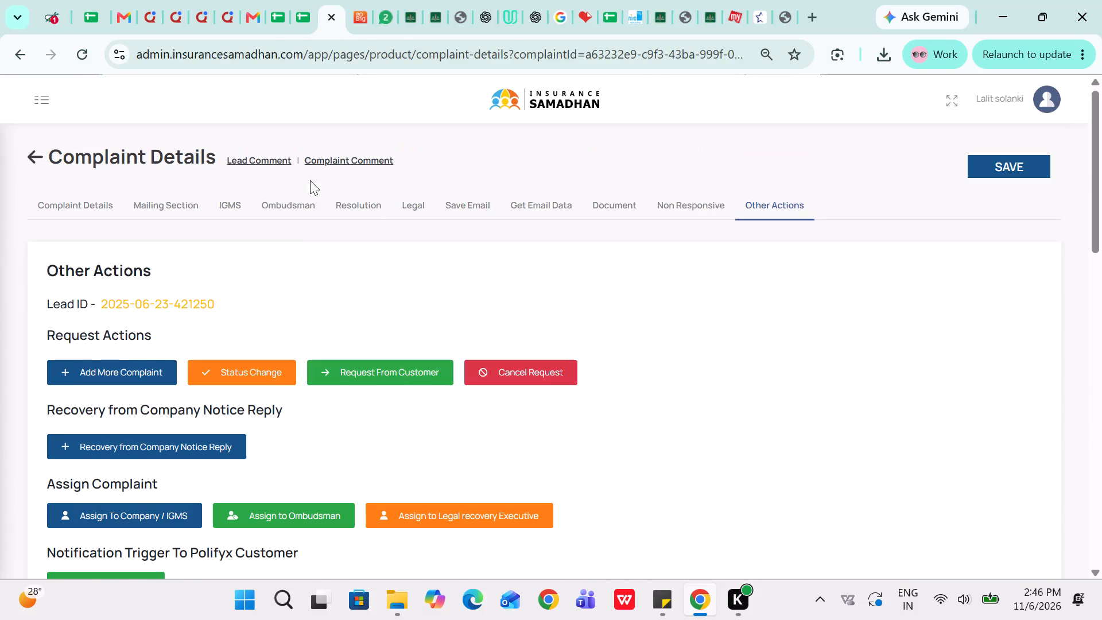
scroll(310, 180, up, 5)
click(347, 154)
scroll(588, 409, down, 14)
click(618, 548)
click(554, 406)
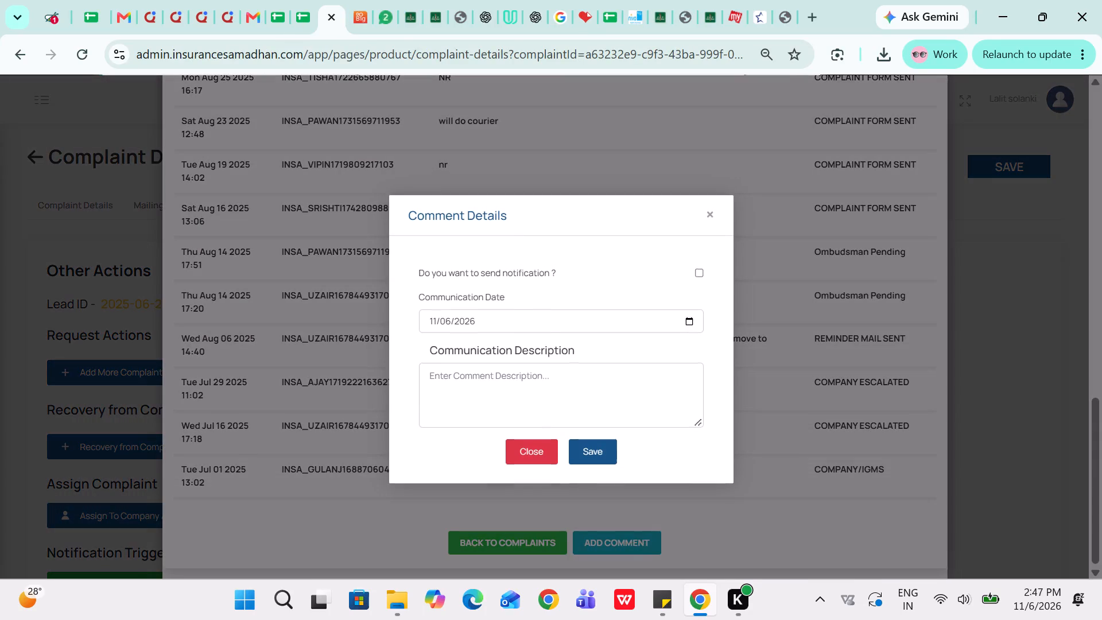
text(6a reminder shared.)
click(600, 456)
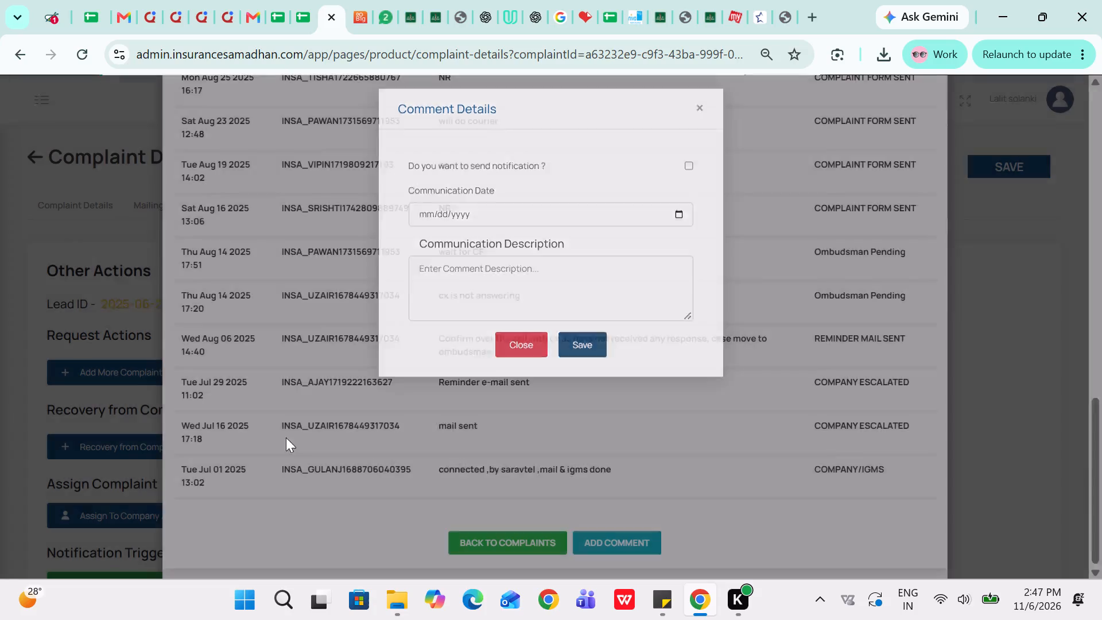
Close the communication log, return to the All Complaints list, and select the previous email address in the search field for replacement.
click(0, 334)
drag(3, 320, 12, 284)
click(36, 157)
drag(160, 240, 0, 243)
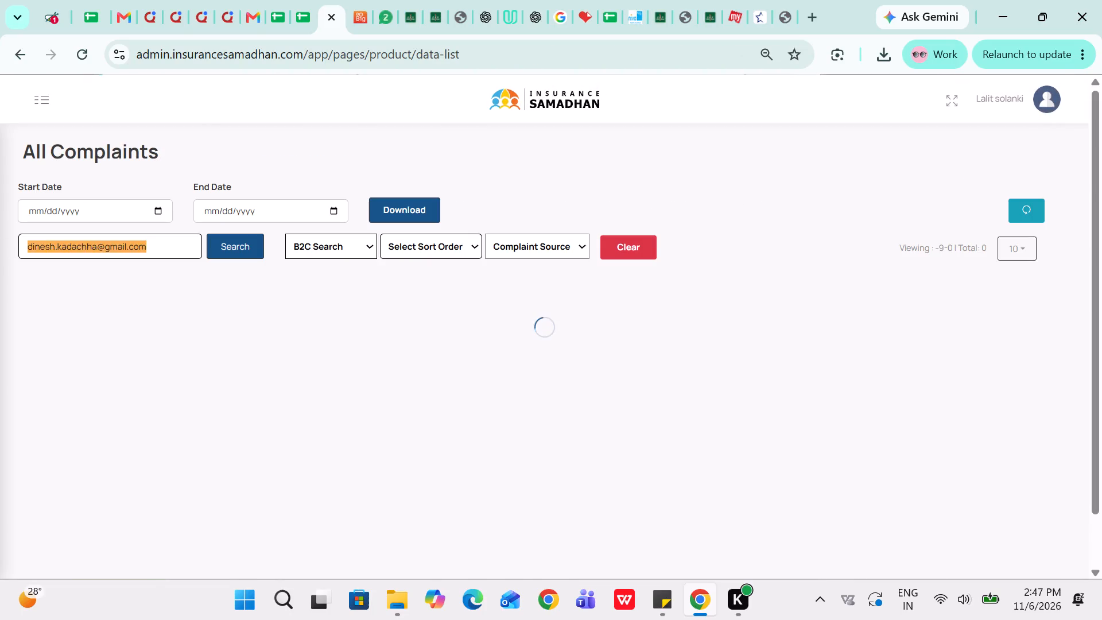
Search All Complaints for the copied customer email address, replacing the previous search entry.
key(ctrl+v)
click(242, 250)
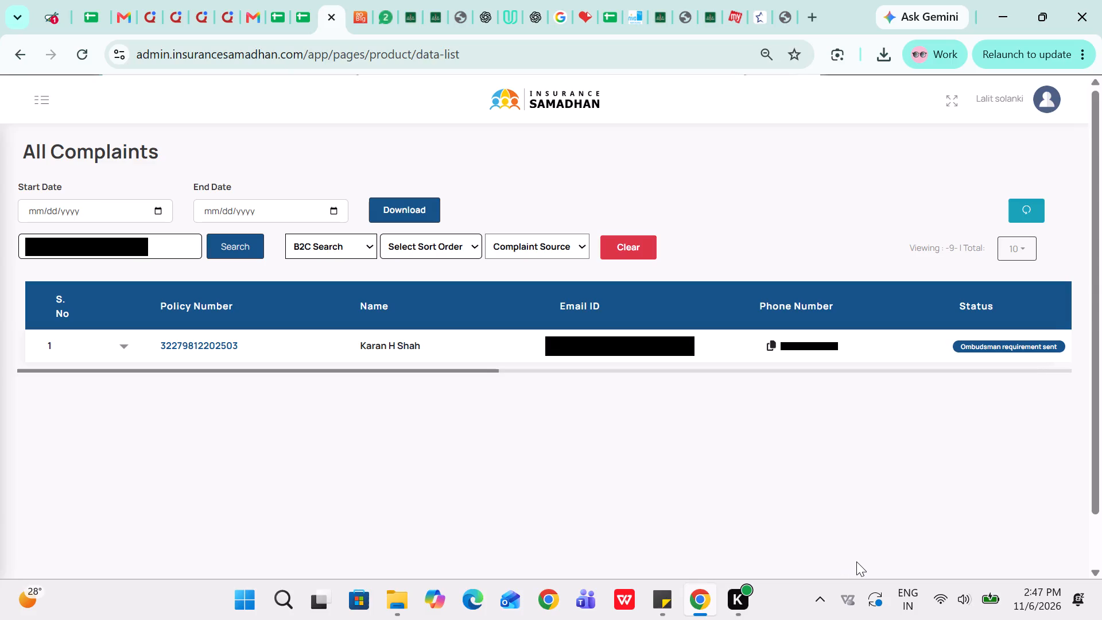
Open the communication log of the found complaint and review the latest entry under Complaint Communication.
click(748, 331)
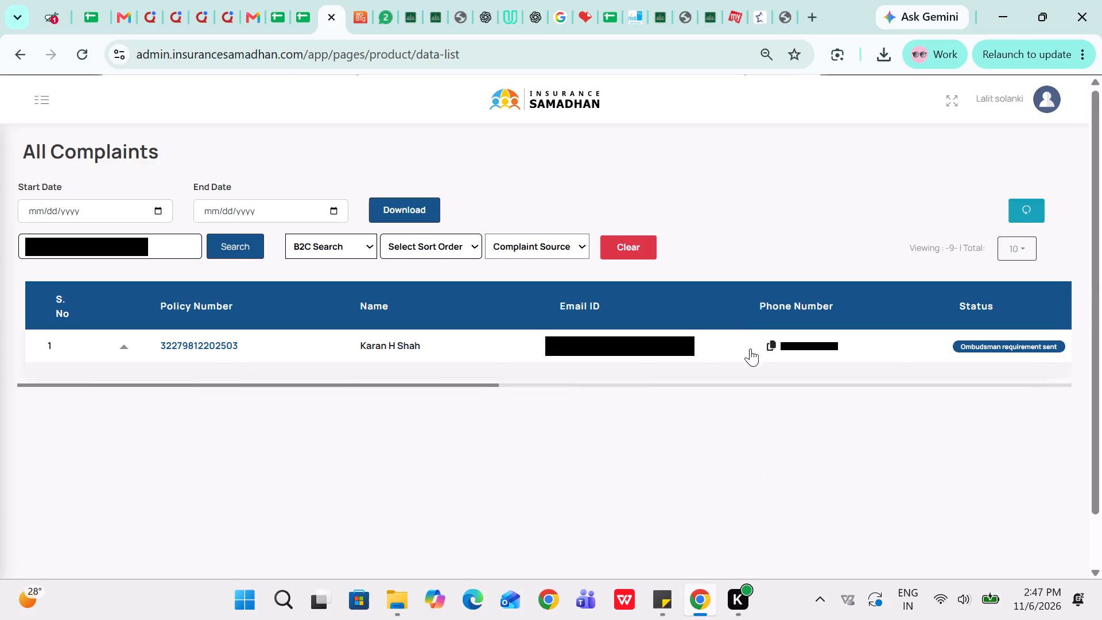
click(795, 385)
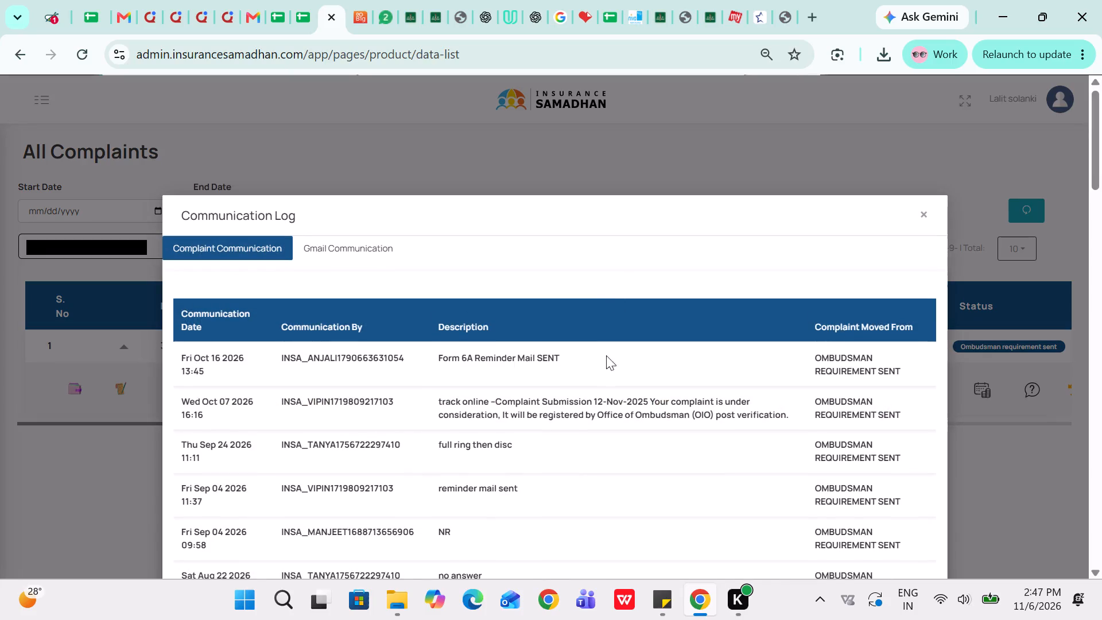
drag(613, 359, 420, 369)
click(606, 367)
click(492, 157)
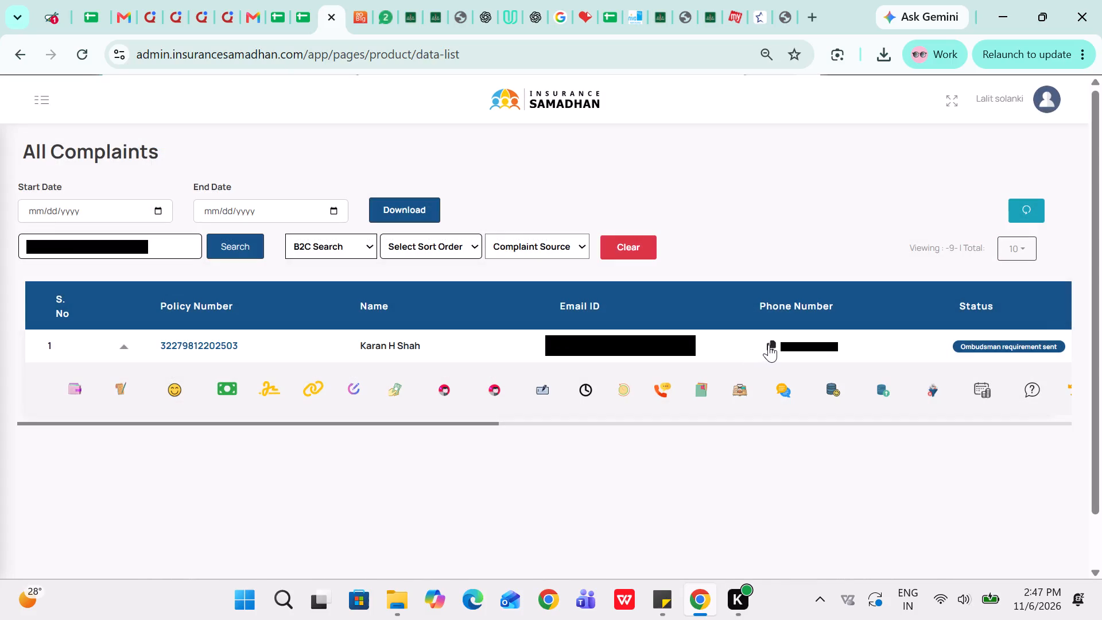
Copy the customer's phone number from the complaint row and call it through the Smartflo dialer.
click(769, 344)
click(747, 347)
click(352, 0)
double_click(518, 195)
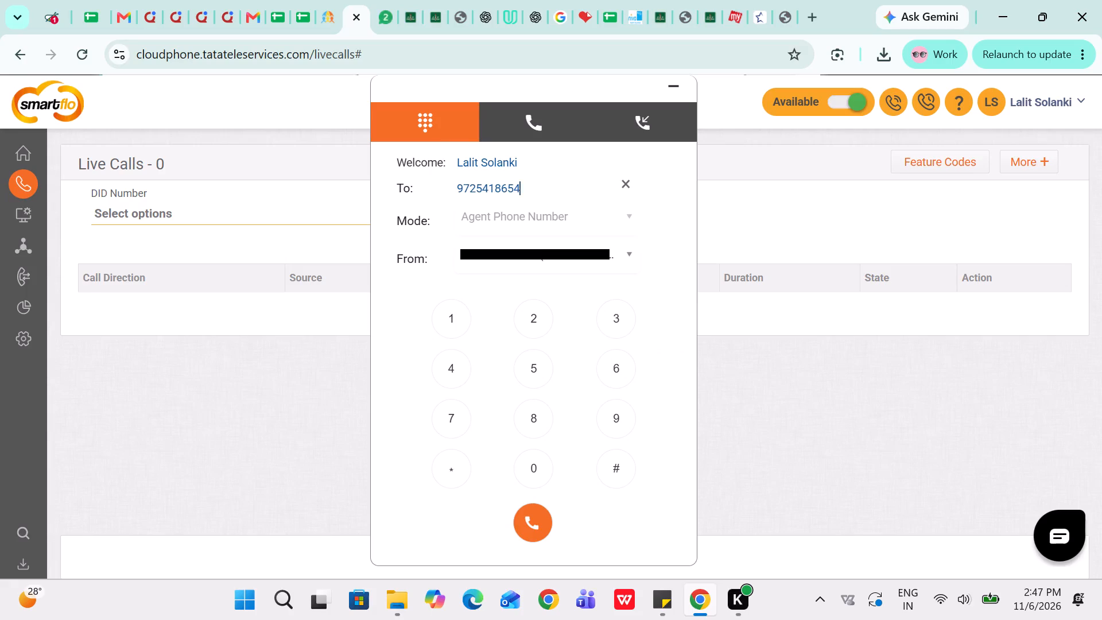
key(ctrl+v)
click(536, 524)
click(848, 497)
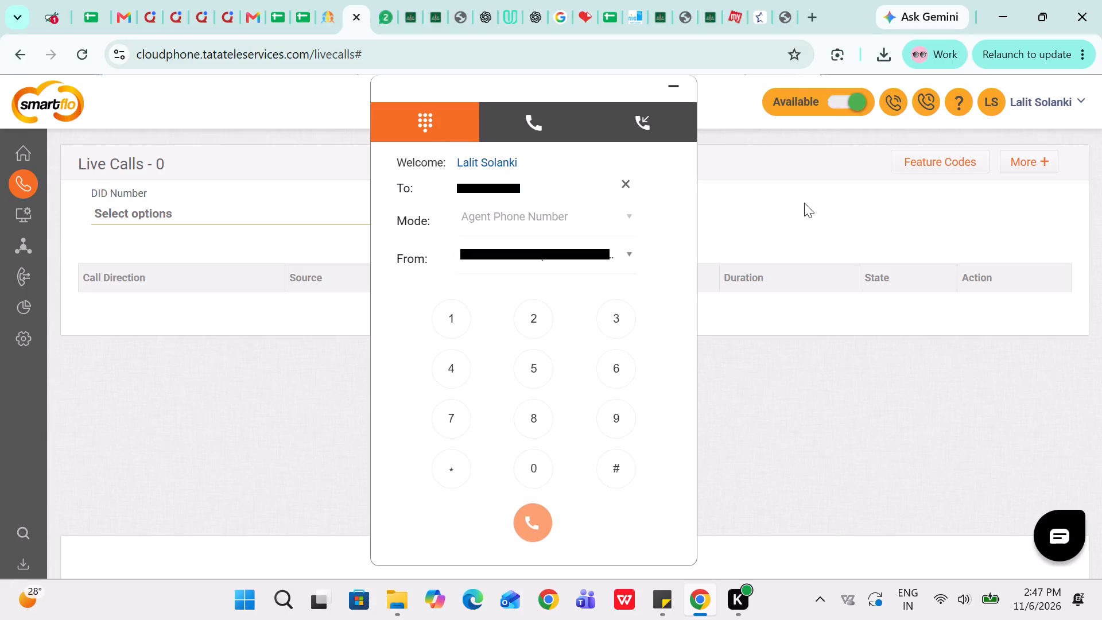
click(1034, 151)
click(1034, 158)
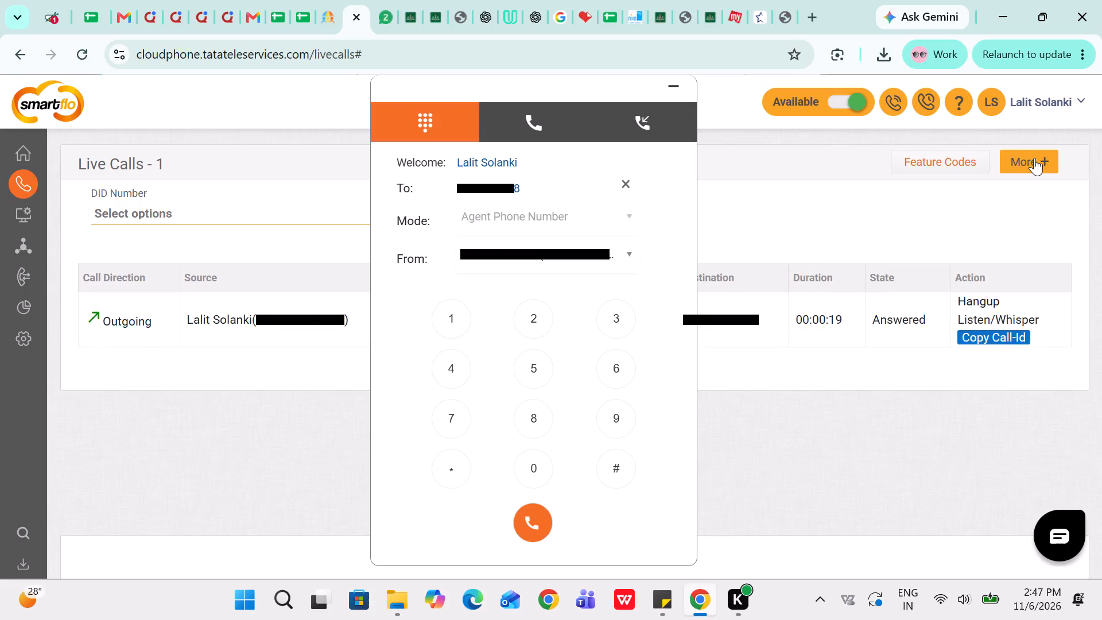
Switch back to the Insurance Samadhan portal and review the latest entries in the found complaint's communication log.
click(334, 0)
click(403, 427)
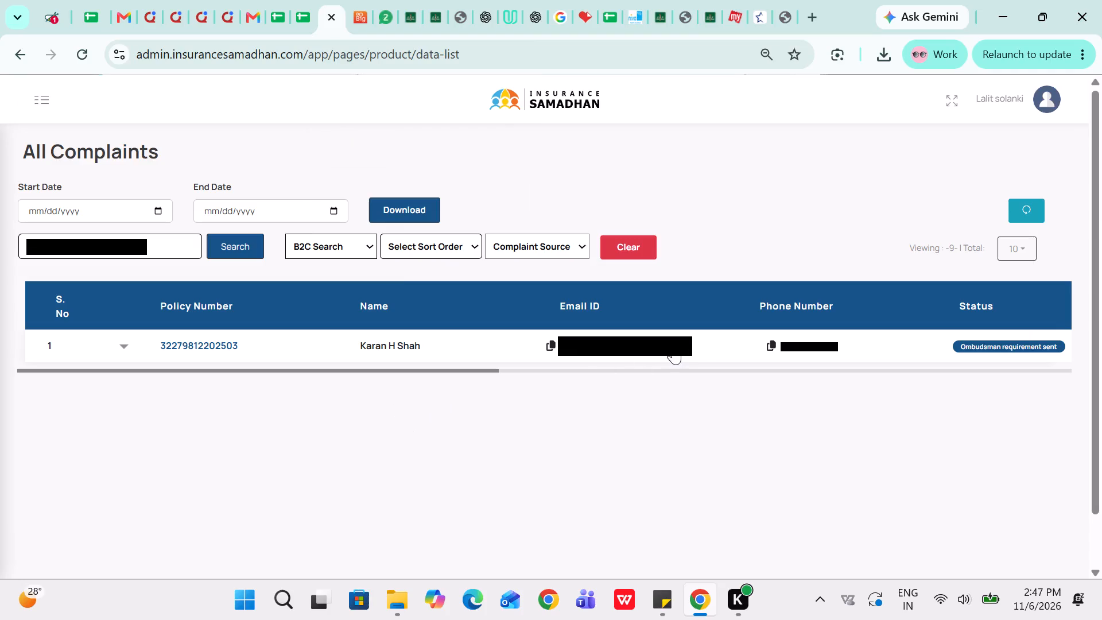
click(729, 335)
click(789, 390)
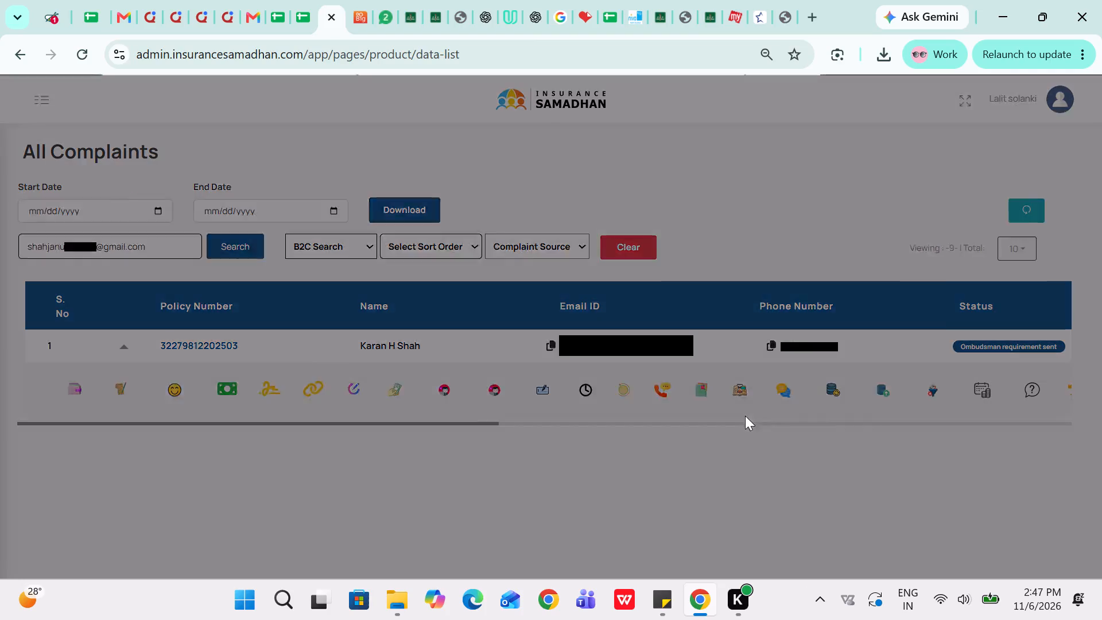
drag(624, 362, 399, 358)
click(486, 158)
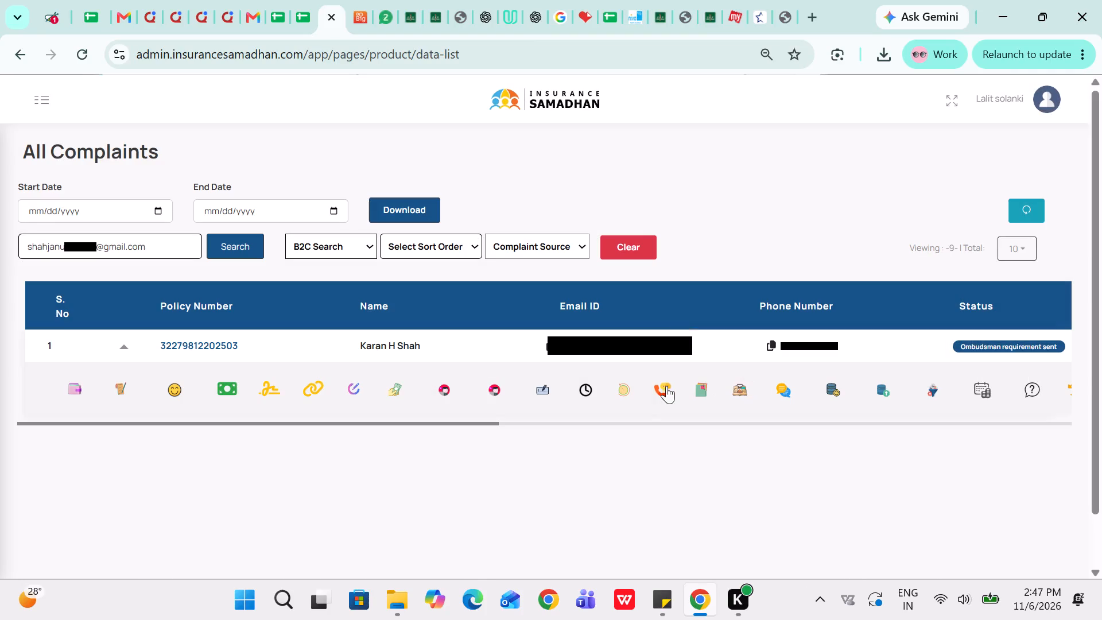
Open the complaint's details and check the requirement sent dates and courier tracking numbers in the Ombudsman Requirement Section.
click(230, 343)
click(267, 219)
click(293, 201)
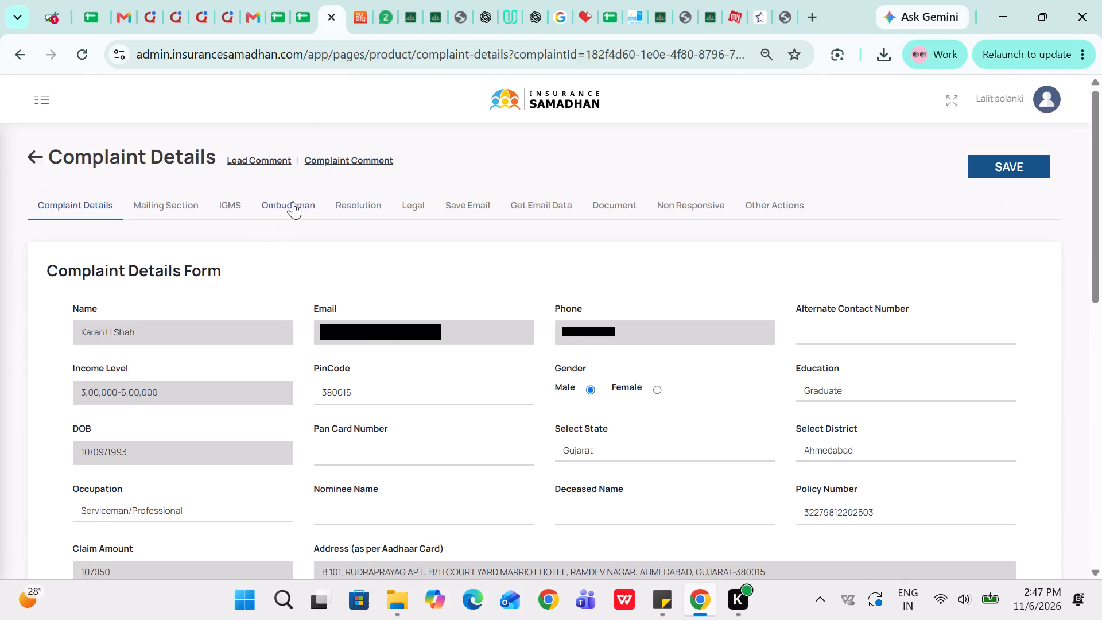
scroll(412, 261, down, 5)
scroll(463, 295, down, 3)
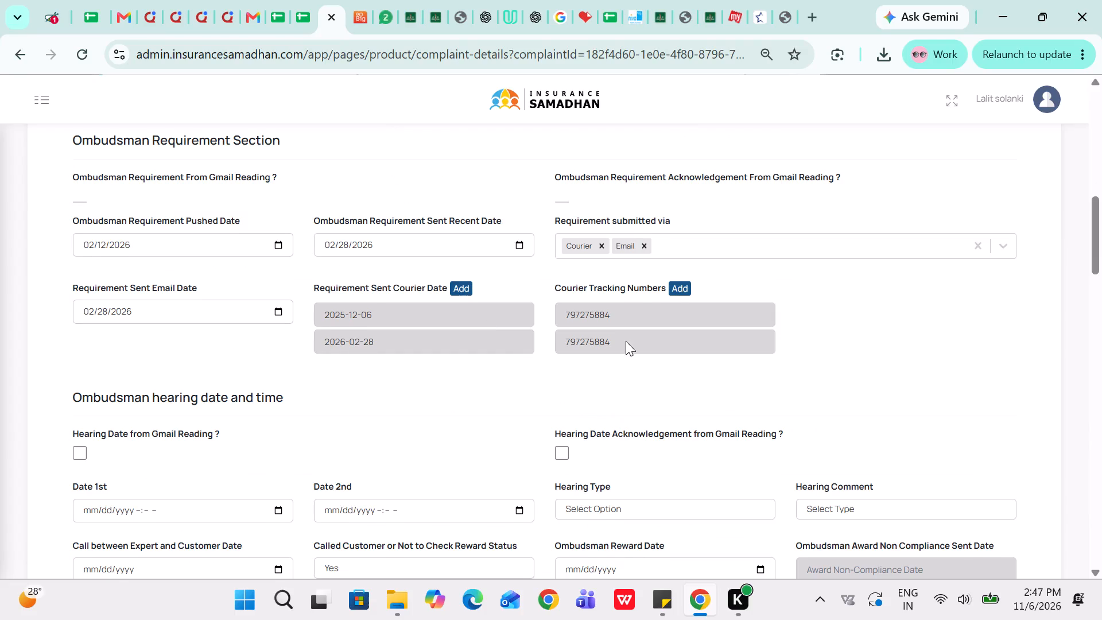
drag(626, 340, 408, 316)
drag(449, 336, 288, 340)
click(451, 340)
scroll(743, 299, up, 2)
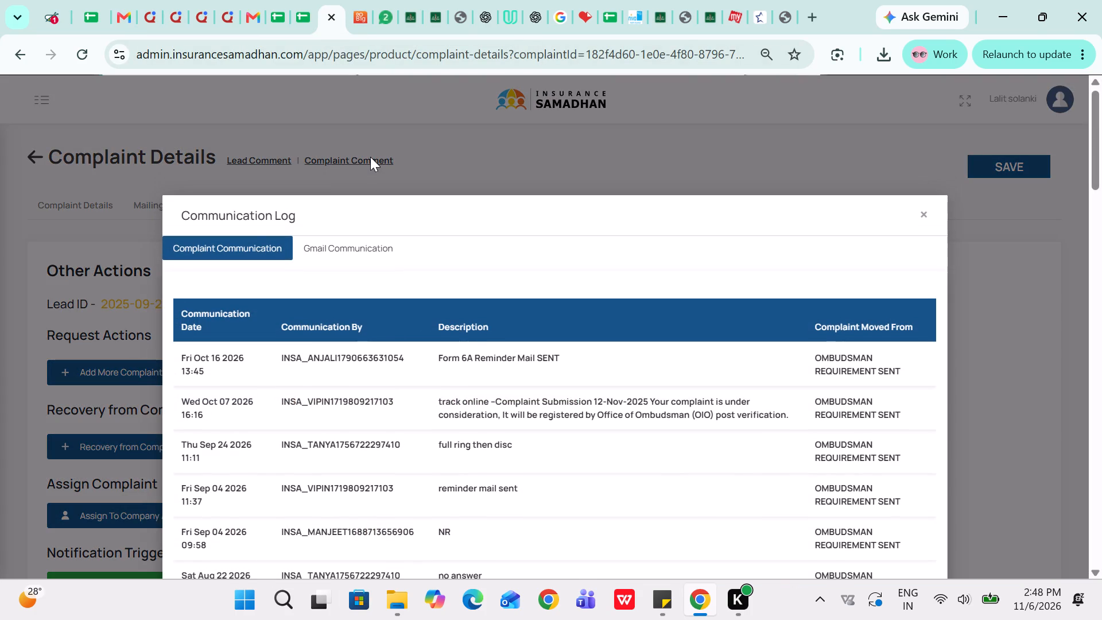
scroll(674, 436, down, 10)
scroll(605, 537, down, 3)
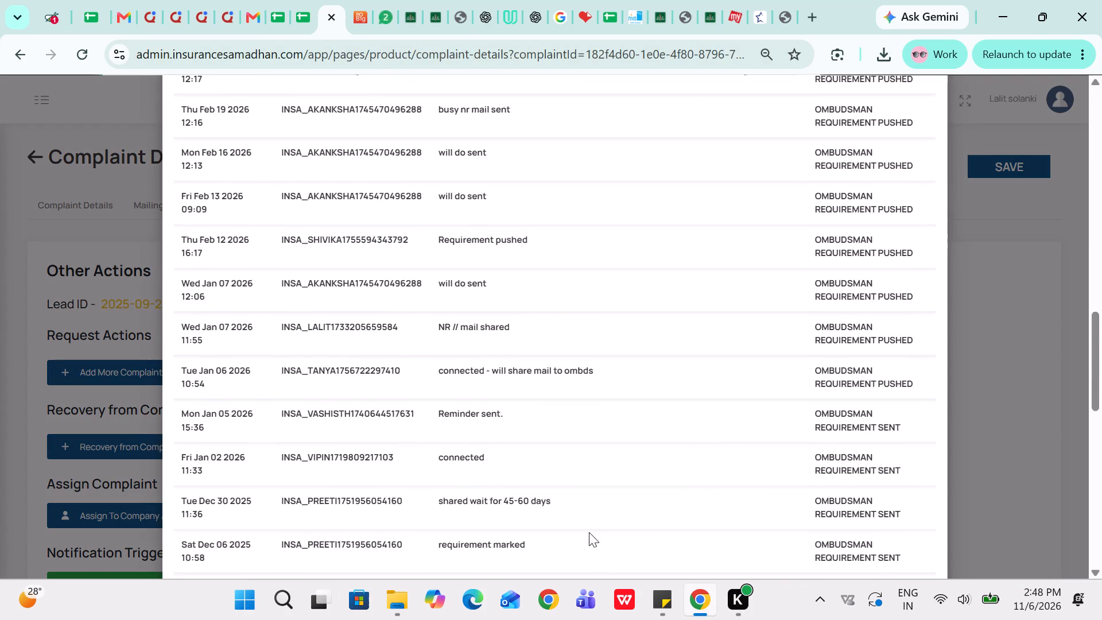
scroll(588, 546, down, 5)
scroll(637, 538, down, 5)
click(641, 534)
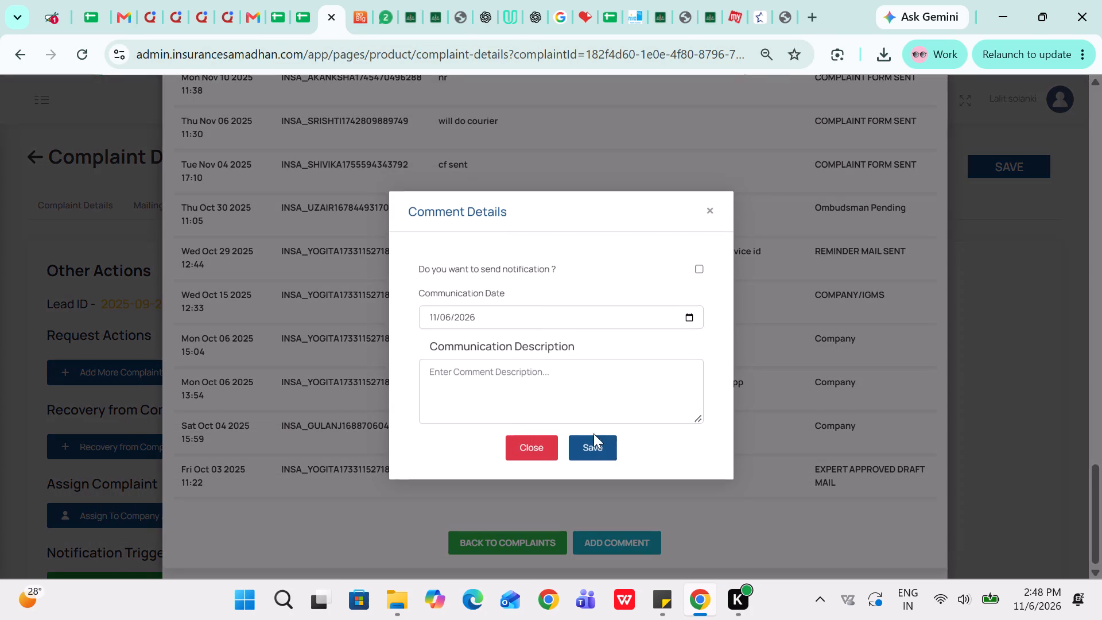
click(610, 409)
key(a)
key(BackSpace)
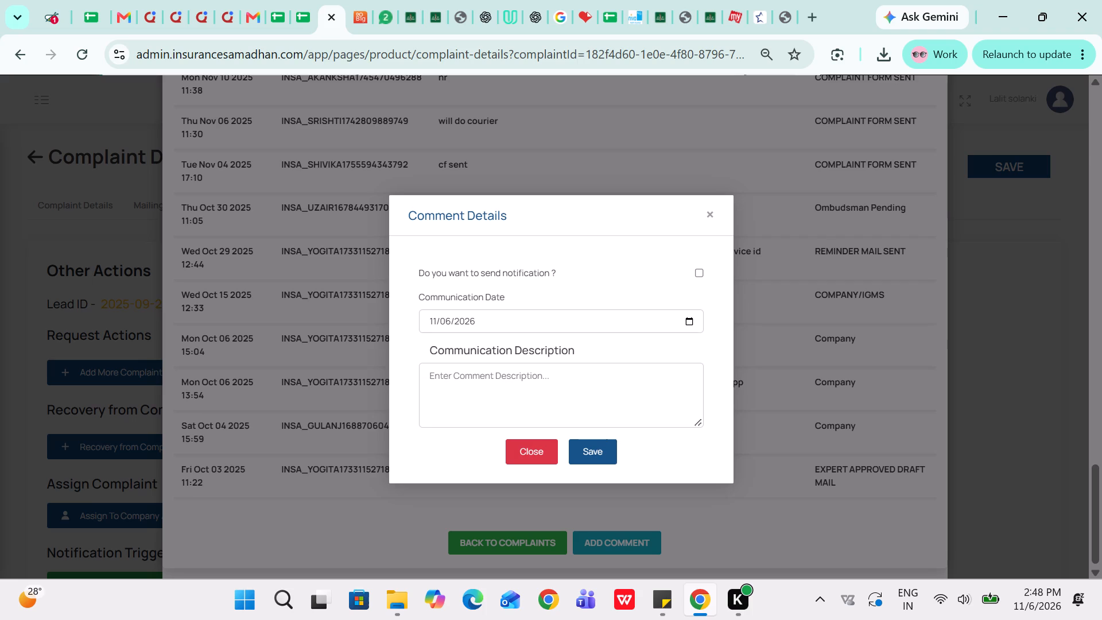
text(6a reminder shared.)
click(618, 462)
click(596, 451)
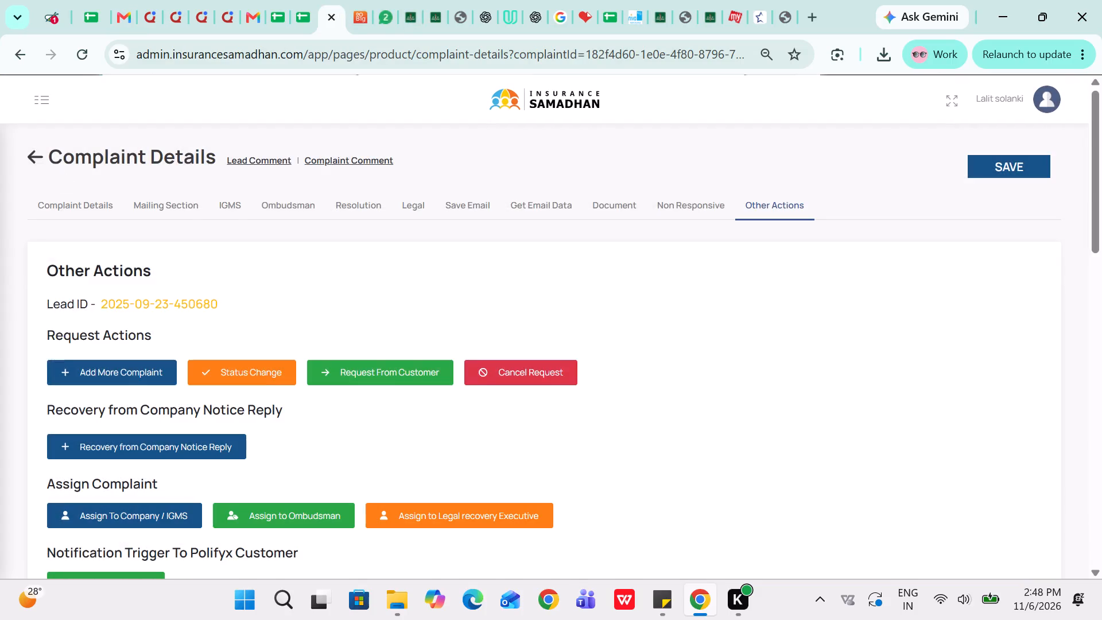
click(36, 153)
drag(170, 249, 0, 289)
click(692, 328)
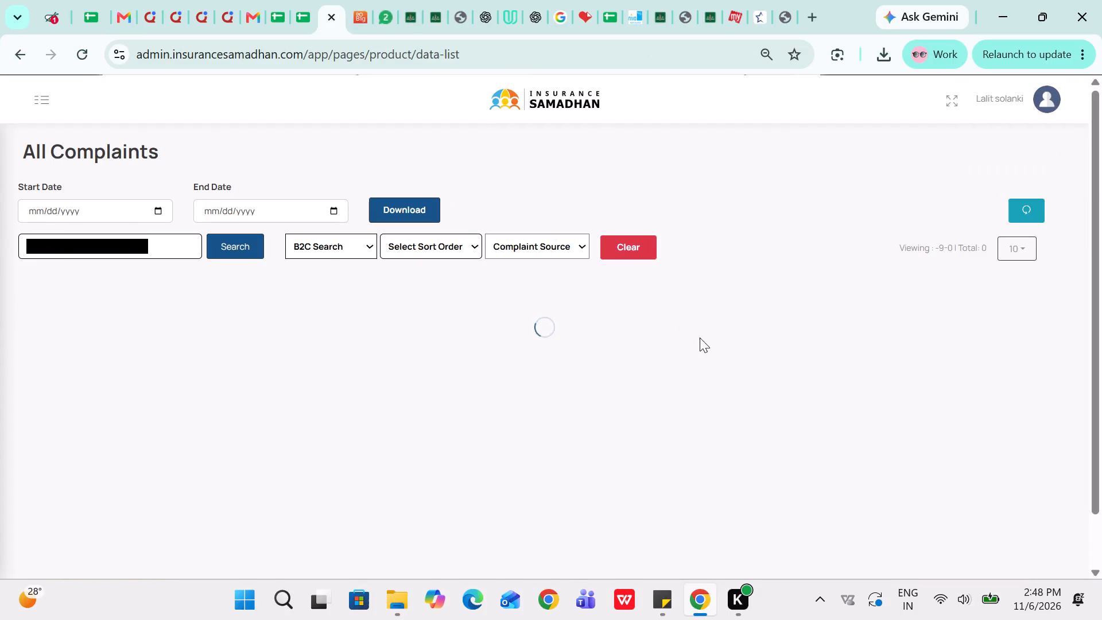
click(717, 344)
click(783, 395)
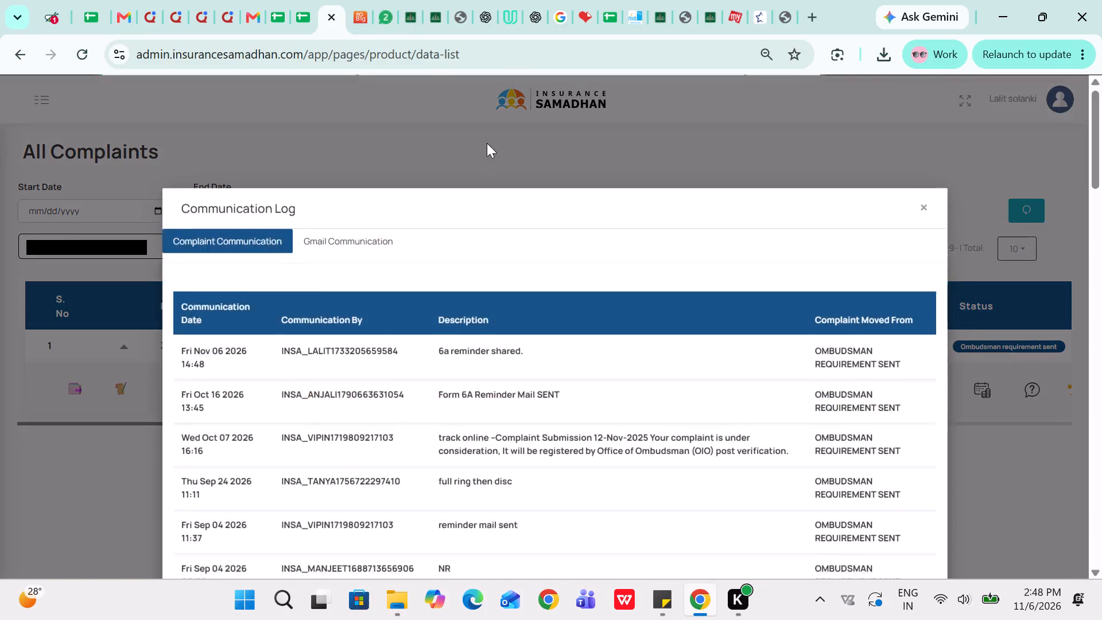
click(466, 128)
Search All Complaints for the copied sender email address, replacing the previous search entry.
drag(175, 243, 0, 273)
key(ctrl+v)
click(231, 232)
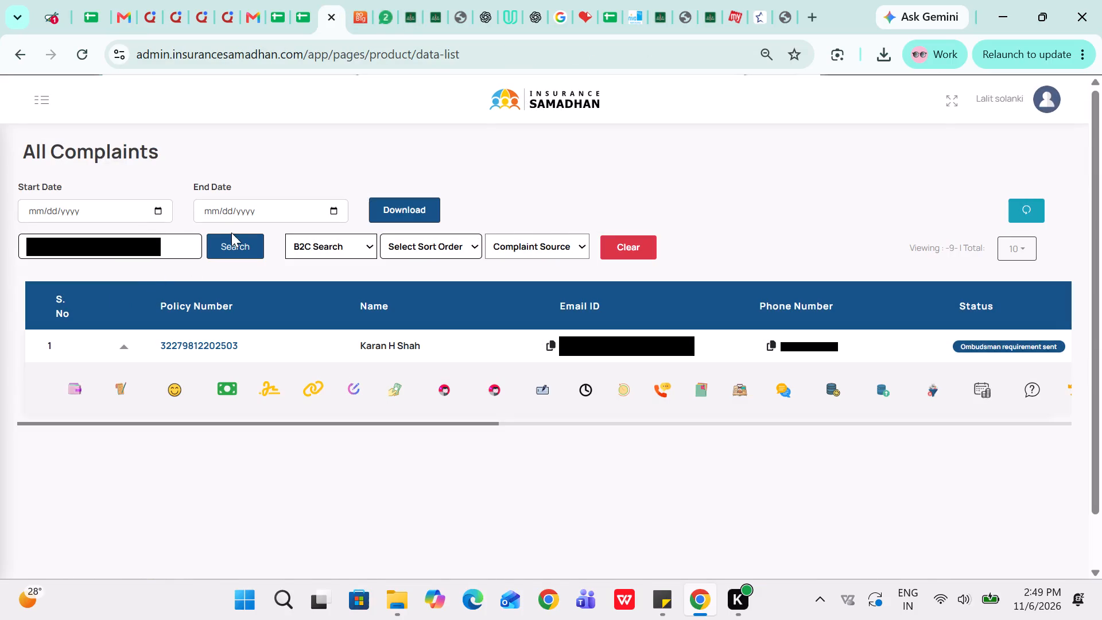
click(254, 247)
click(676, 487)
Open the found complaint's communication log and review the latest entries under Complaint Communication.
click(726, 342)
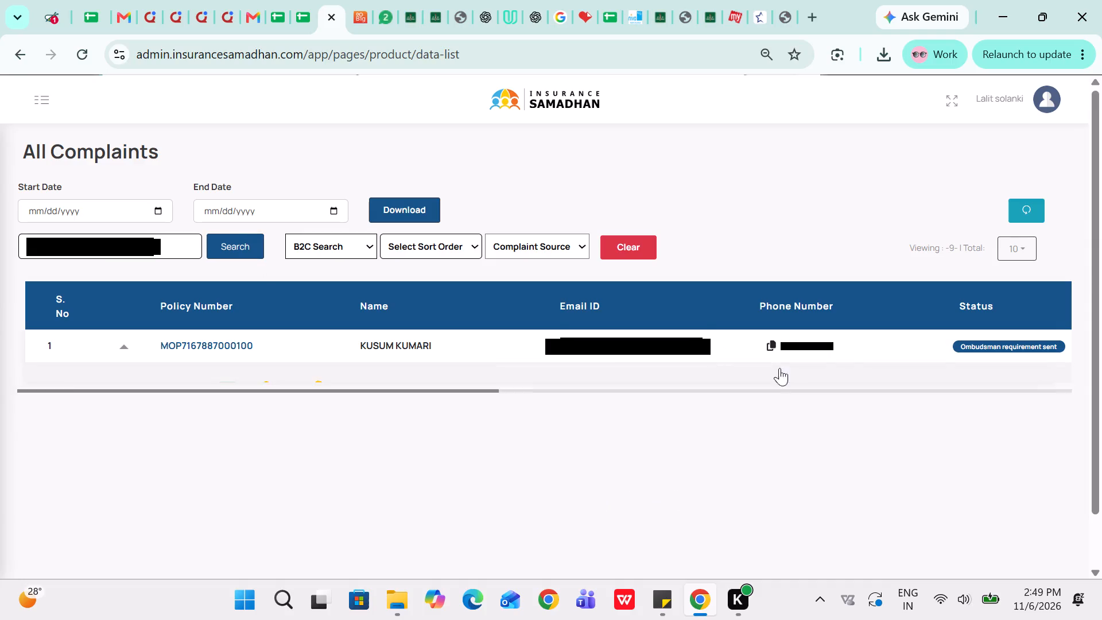
click(782, 391)
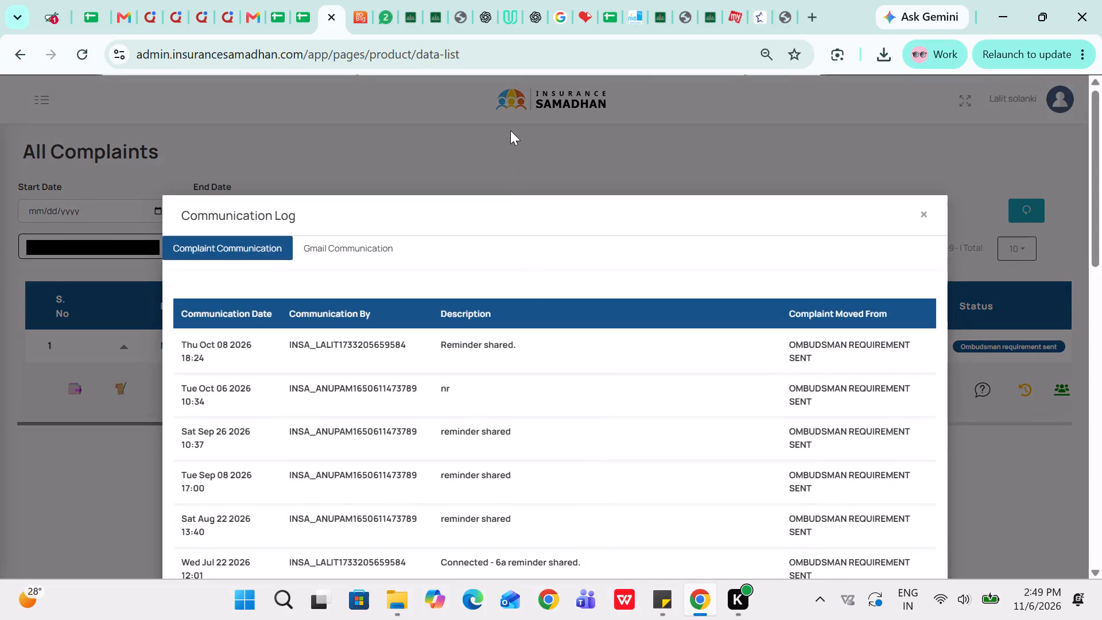
click(510, 130)
Copy the customer's phone number from the found complaint row and call it through the Smartflo dialer.
click(746, 343)
click(779, 346)
click(766, 343)
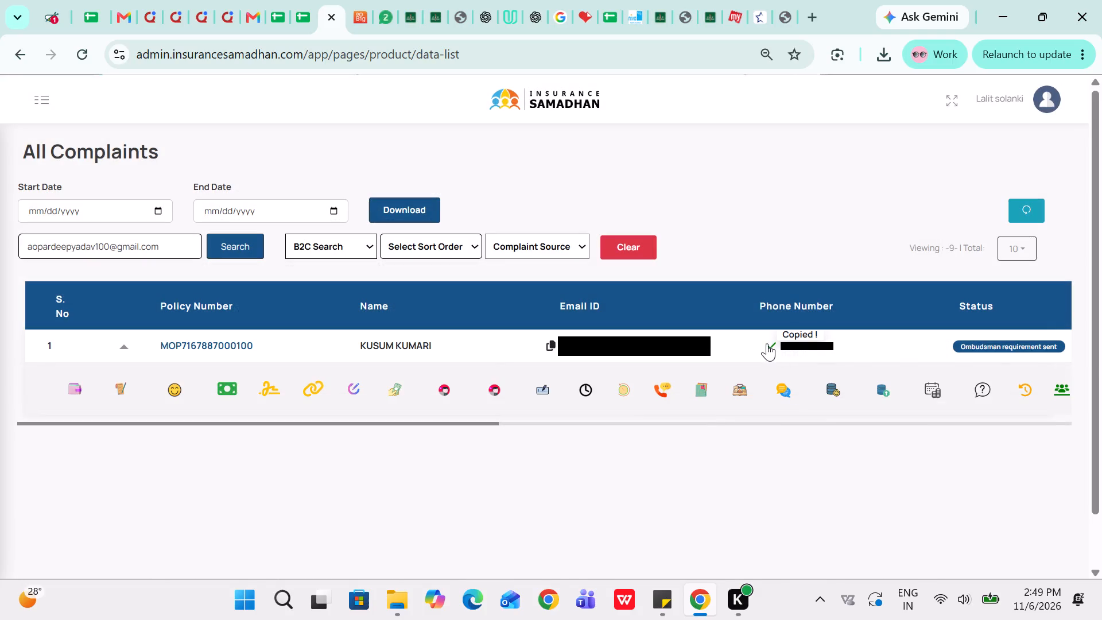
click(359, 0)
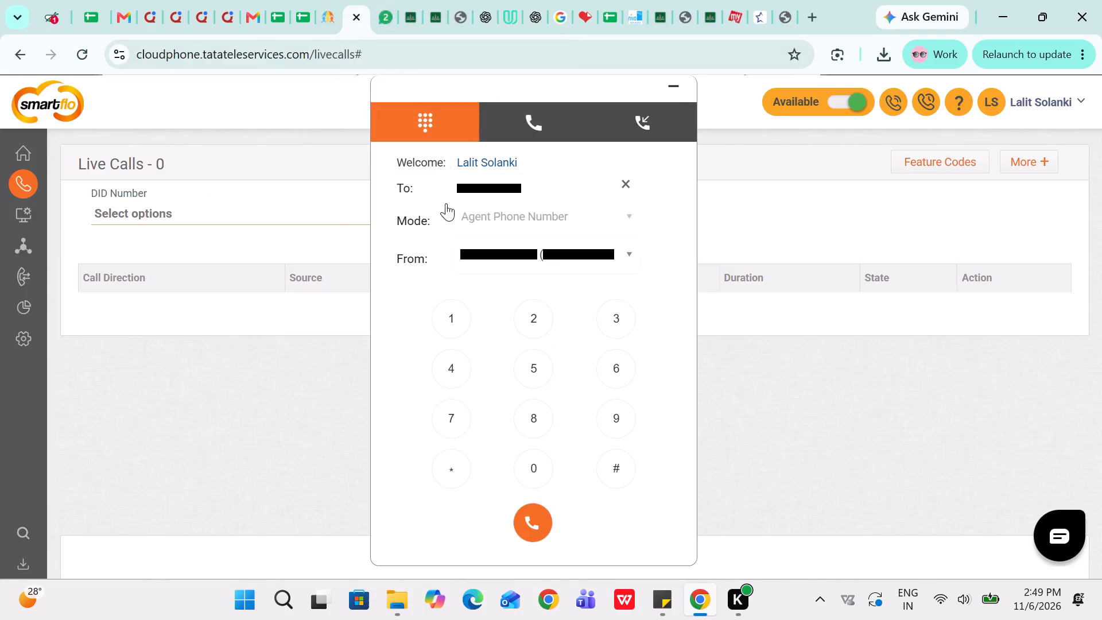
double_click(500, 189)
key(ctrl+v)
click(539, 510)
click(761, 466)
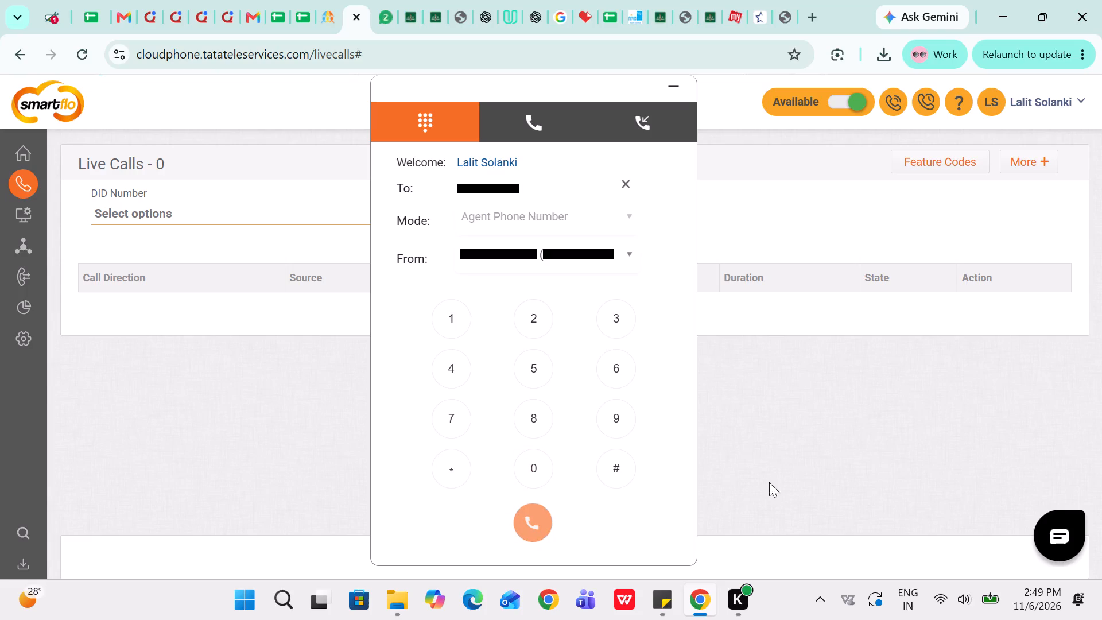
Return to the found complaint in the portal's All Complaints list.
click(315, 0)
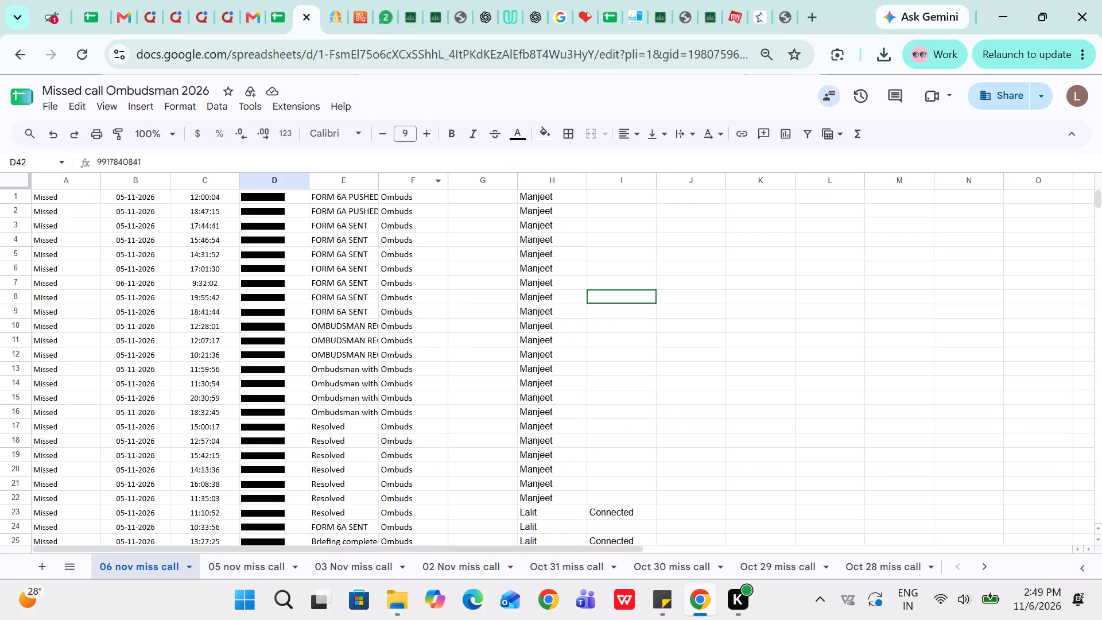
click(341, 0)
click(356, 0)
click(321, 0)
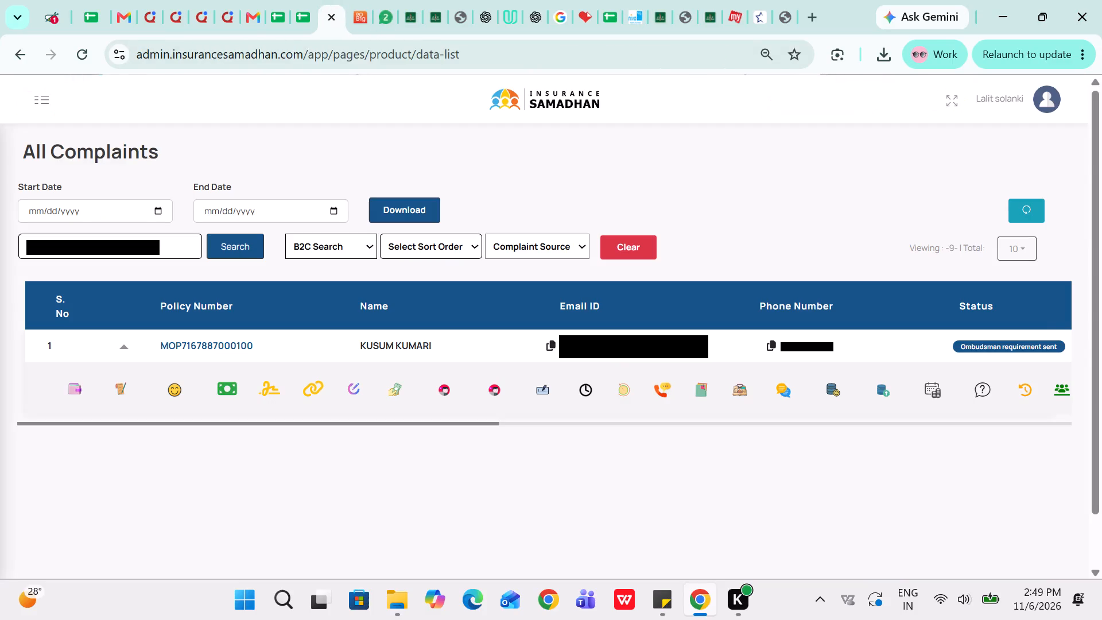
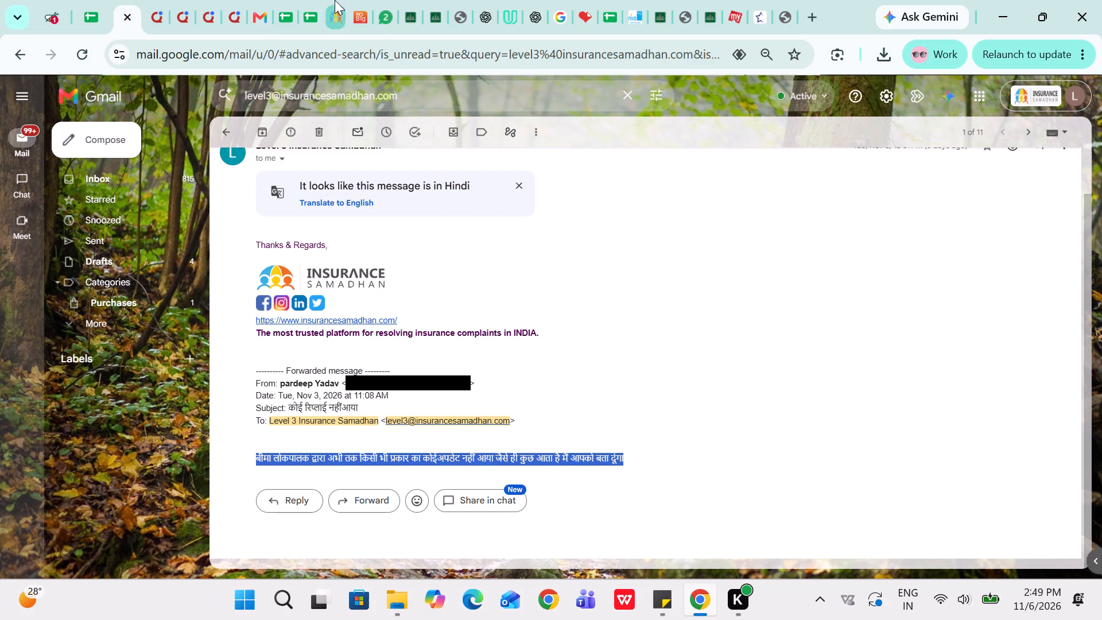
Return to the Insurance Samadhan portal, recheck the latest Complaint Communication entry in the complaint's communication log, and collapse the complaint row's actions.
click(335, 0)
click(655, 494)
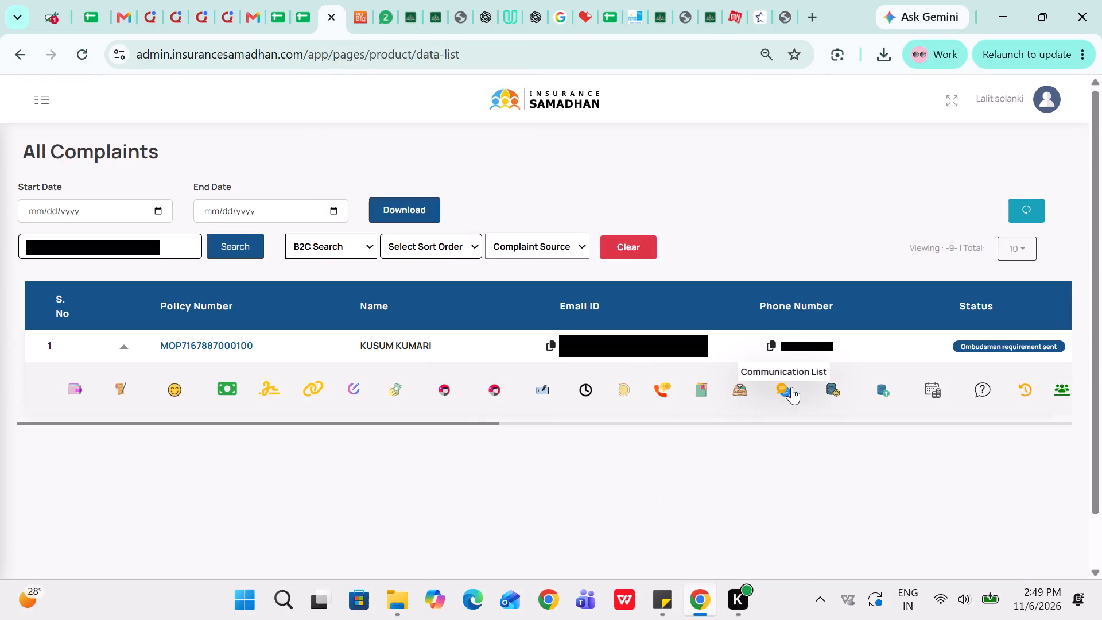
click(791, 387)
click(469, 154)
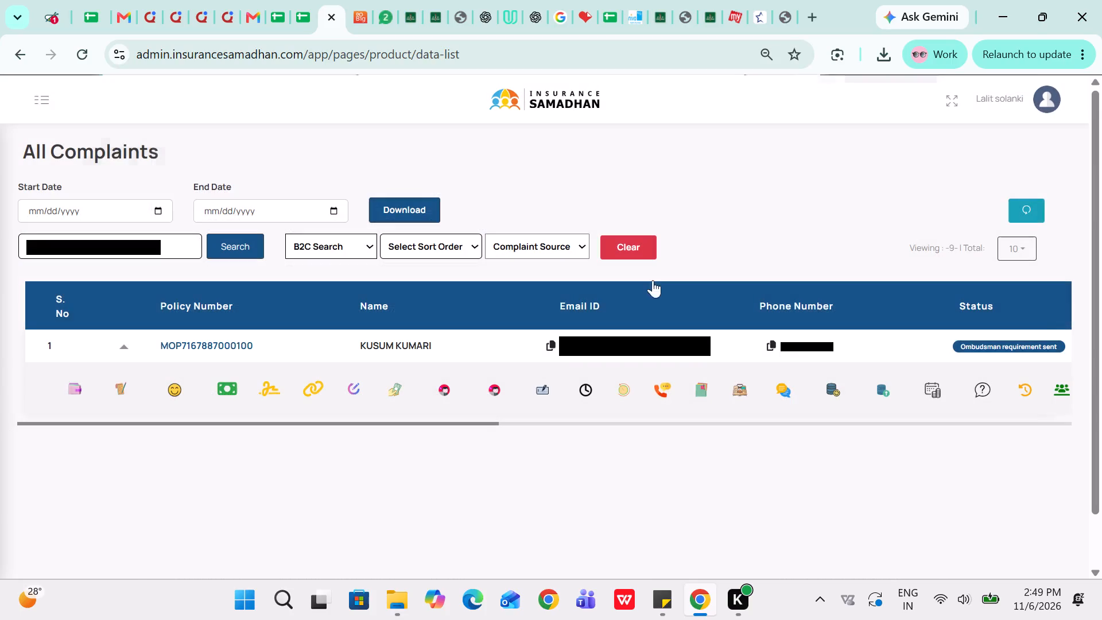
click(785, 387)
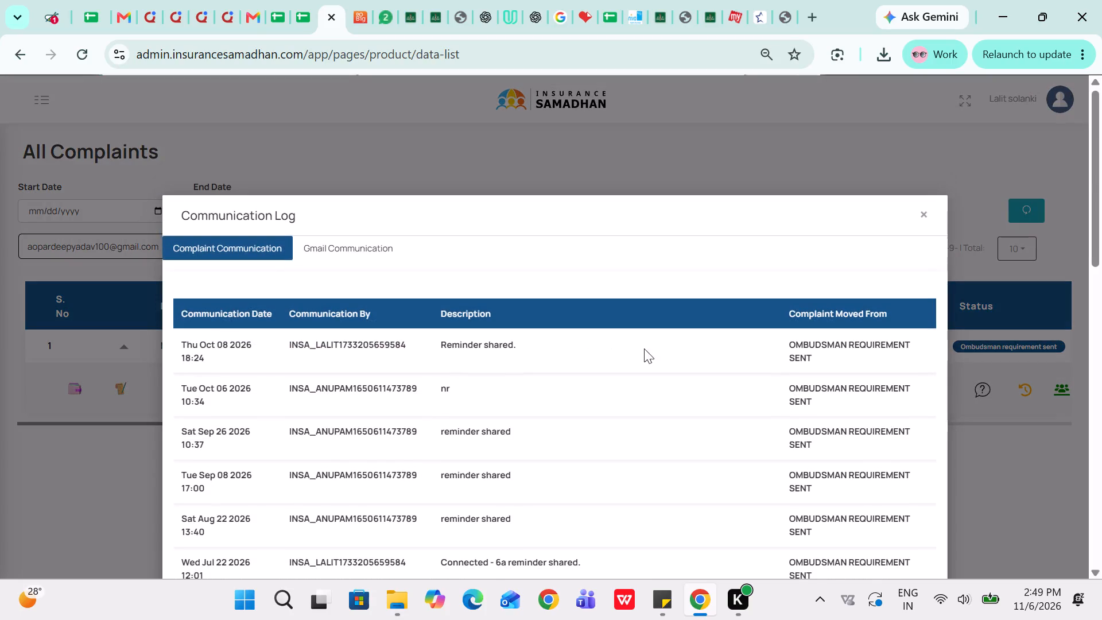
drag(645, 348, 354, 350)
click(523, 362)
click(436, 118)
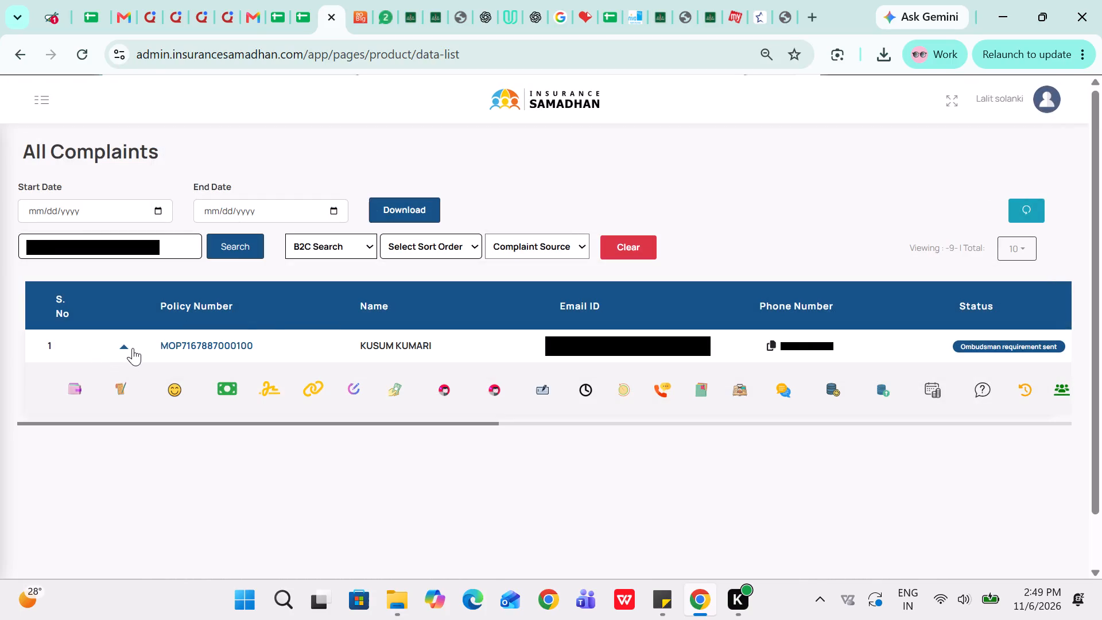
click(123, 335)
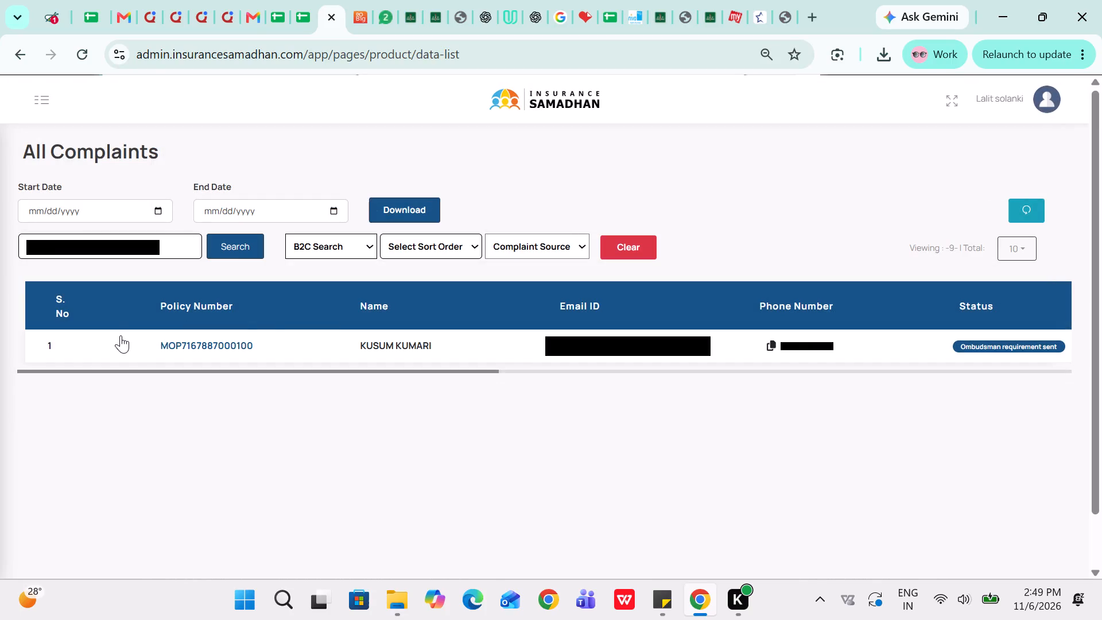
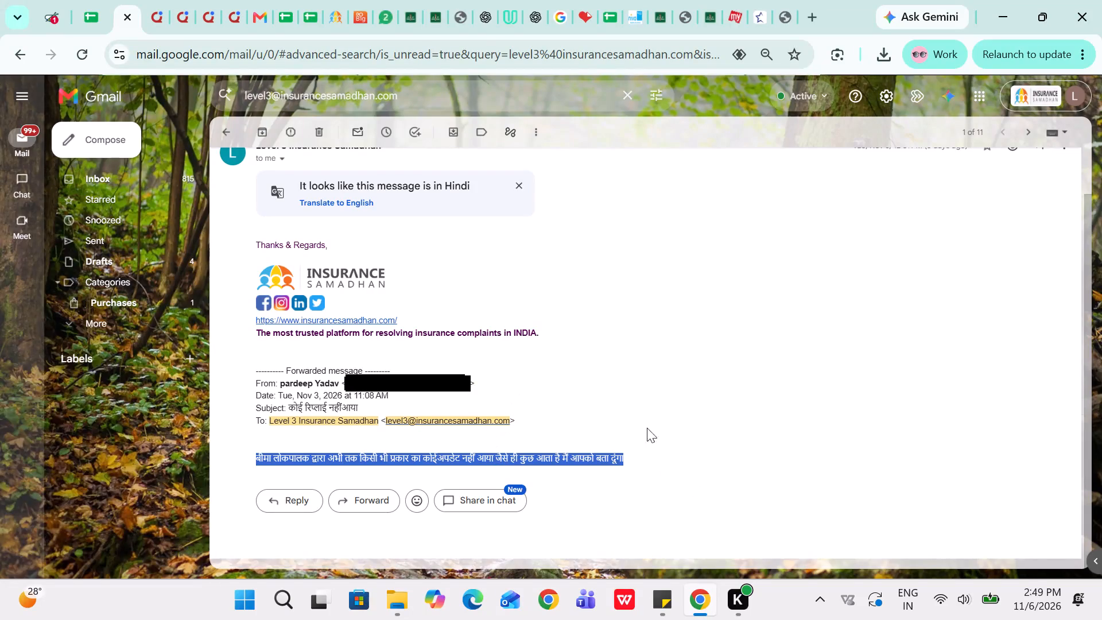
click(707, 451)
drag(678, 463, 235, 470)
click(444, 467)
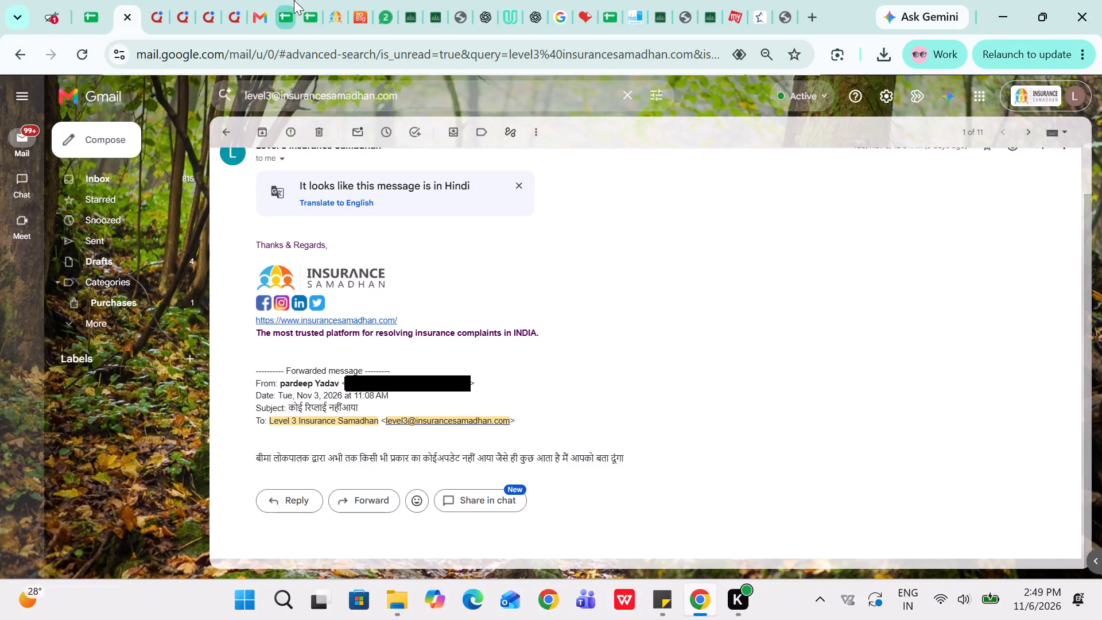
Open the found complaint's details in the Insurance Samadhan portal, go to Other Actions and review the complaint comments.
click(327, 0)
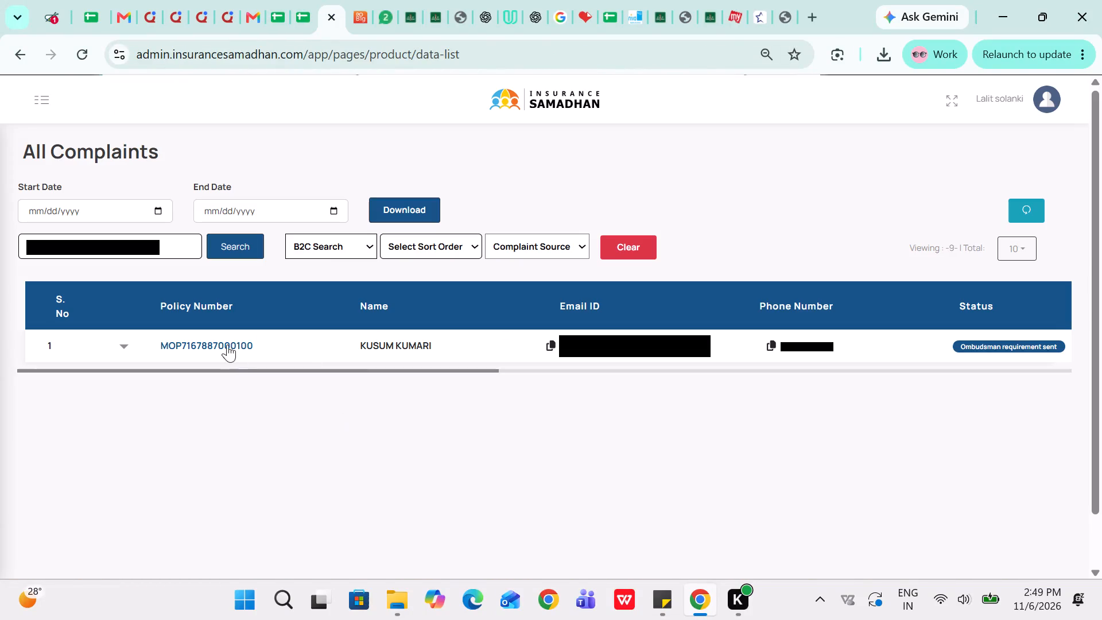
click(227, 344)
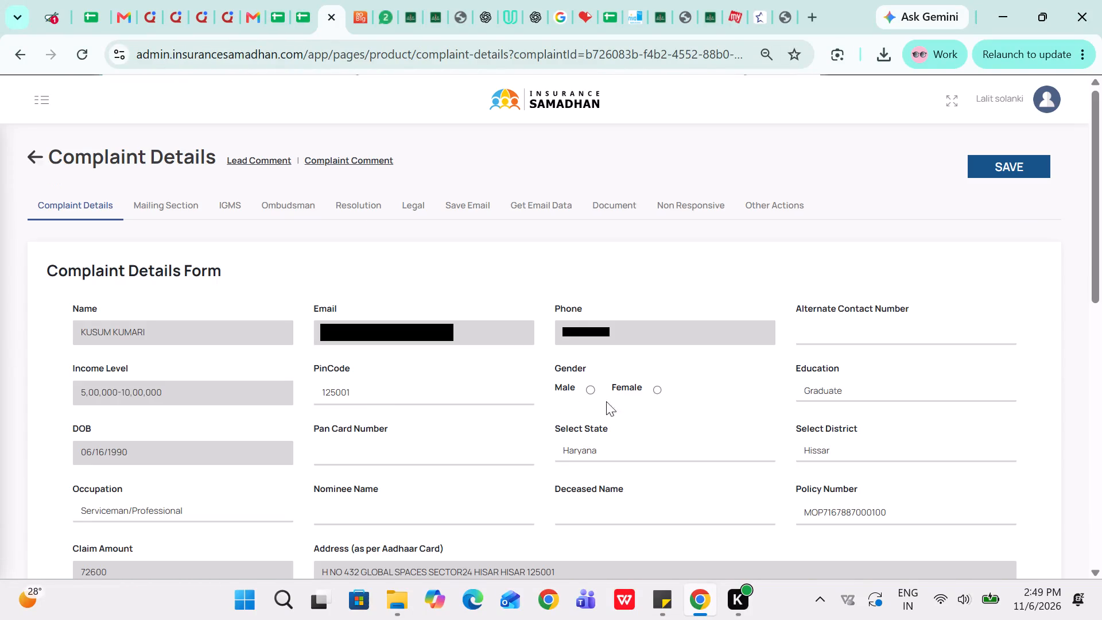
click(801, 198)
click(368, 158)
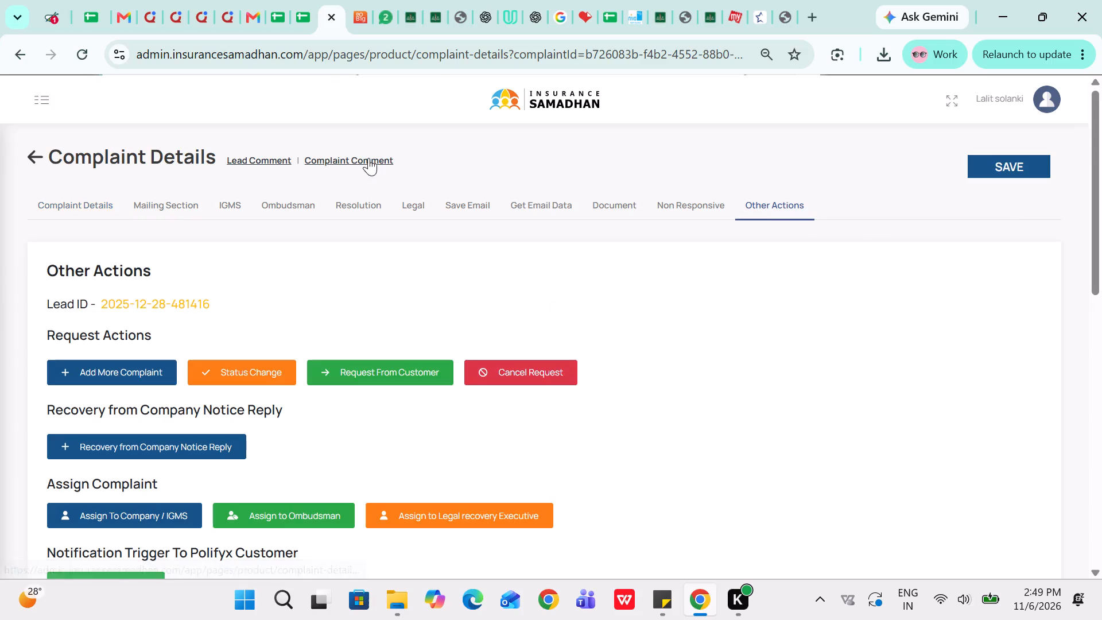
drag(592, 339, 300, 345)
click(445, 349)
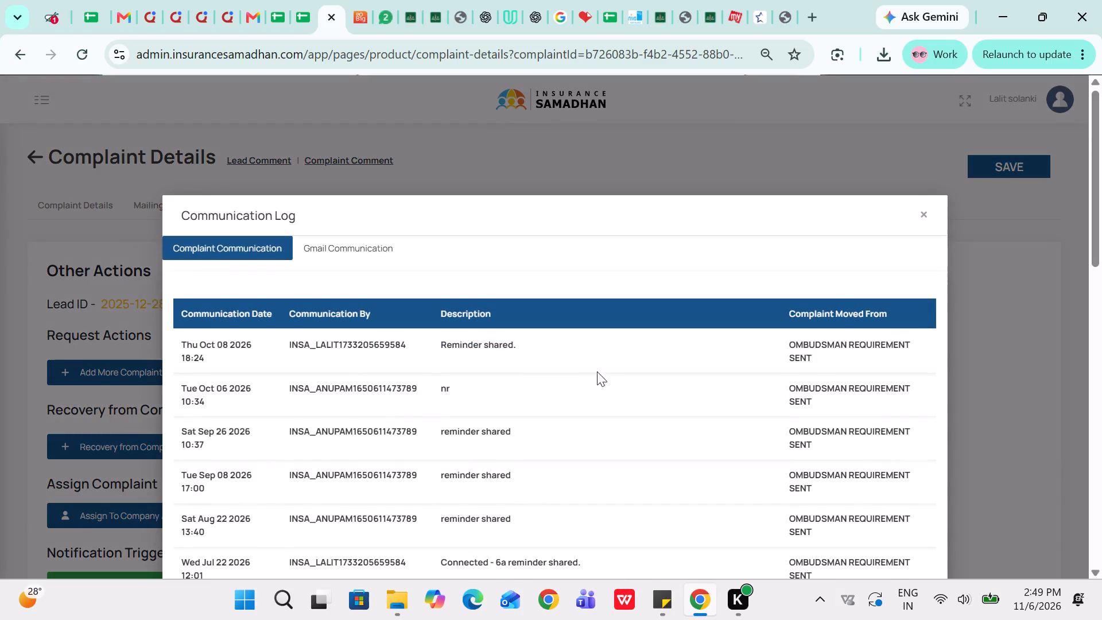
click(557, 156)
Generate a single reminder mail for the complaint and send the Form 6A Reminder Mail to the Chandigarh Ombudsman.
scroll(327, 334, down, 5)
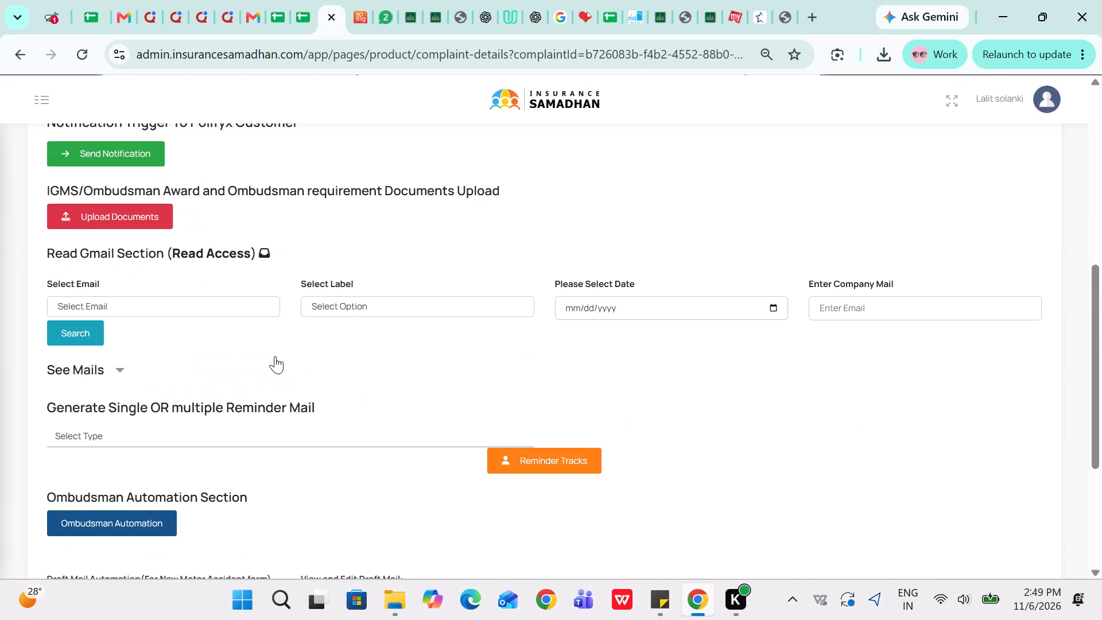
click(115, 439)
click(104, 474)
scroll(315, 351, down, 4)
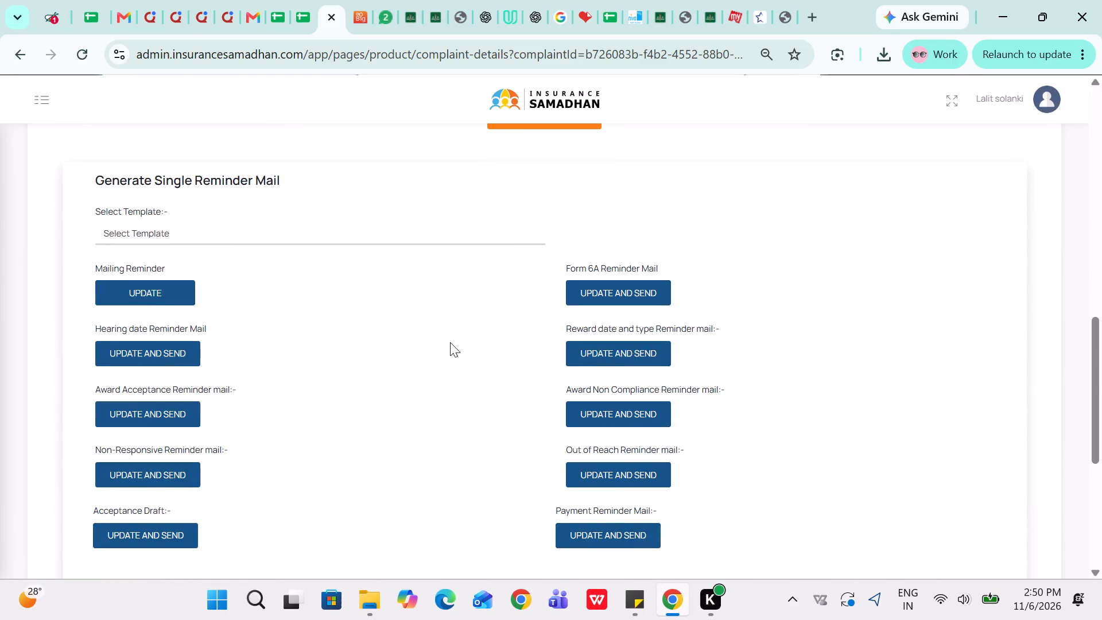
click(604, 289)
scroll(668, 345, down, 10)
click(595, 536)
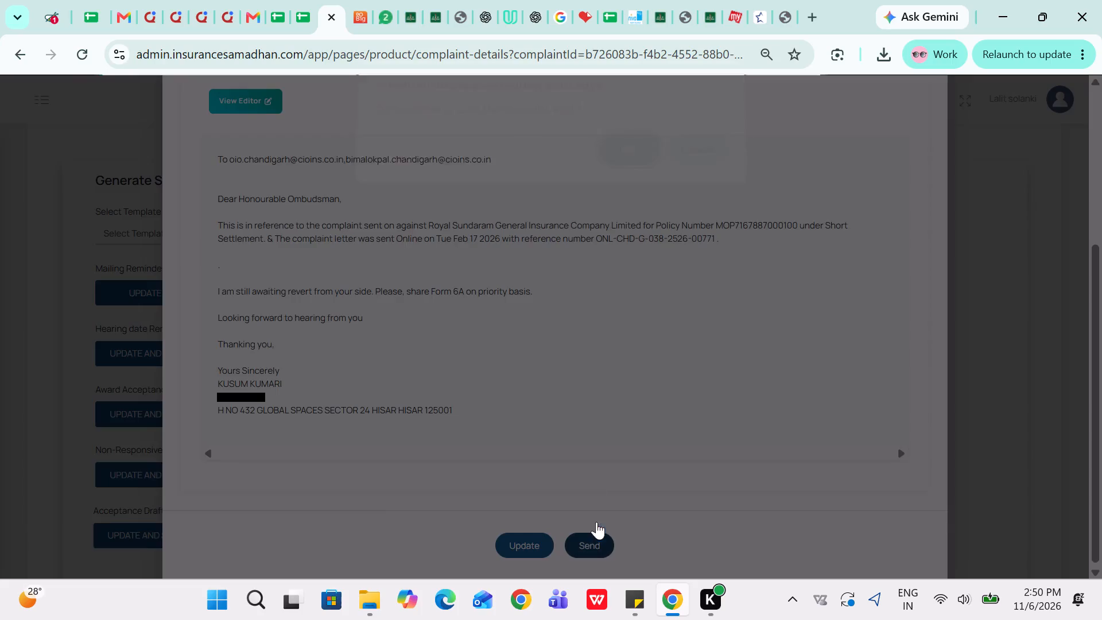
click(630, 152)
scroll(334, 339, up, 14)
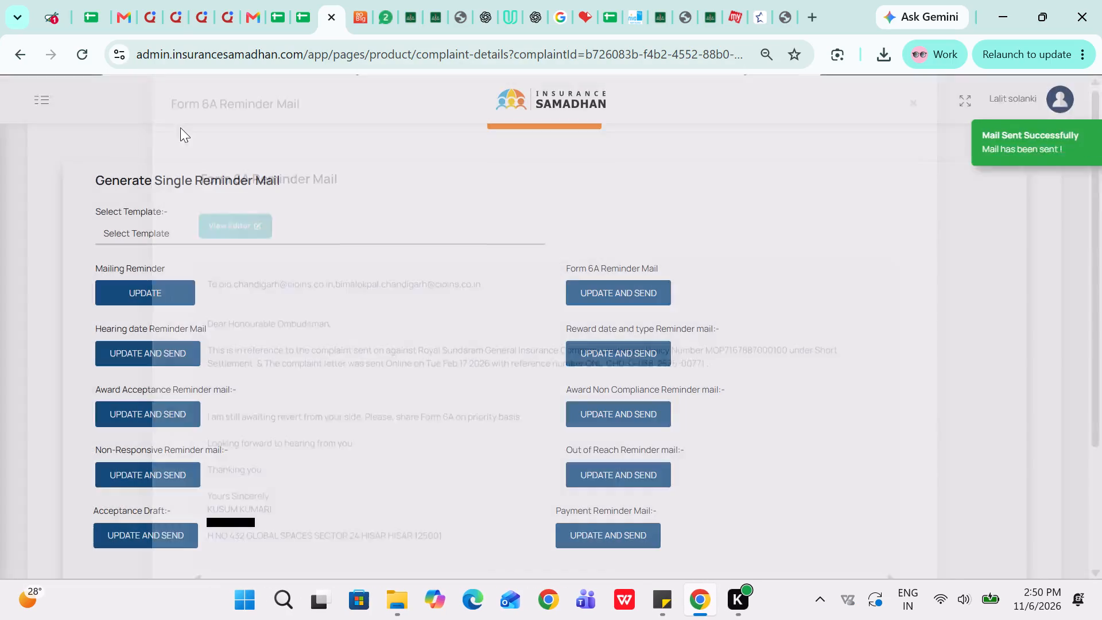
Reply "Connected" to the forwarded Level 3 email about the missing Ombudsman update and send it.
click(134, 0)
scroll(433, 344, down, 5)
scroll(357, 435, down, 4)
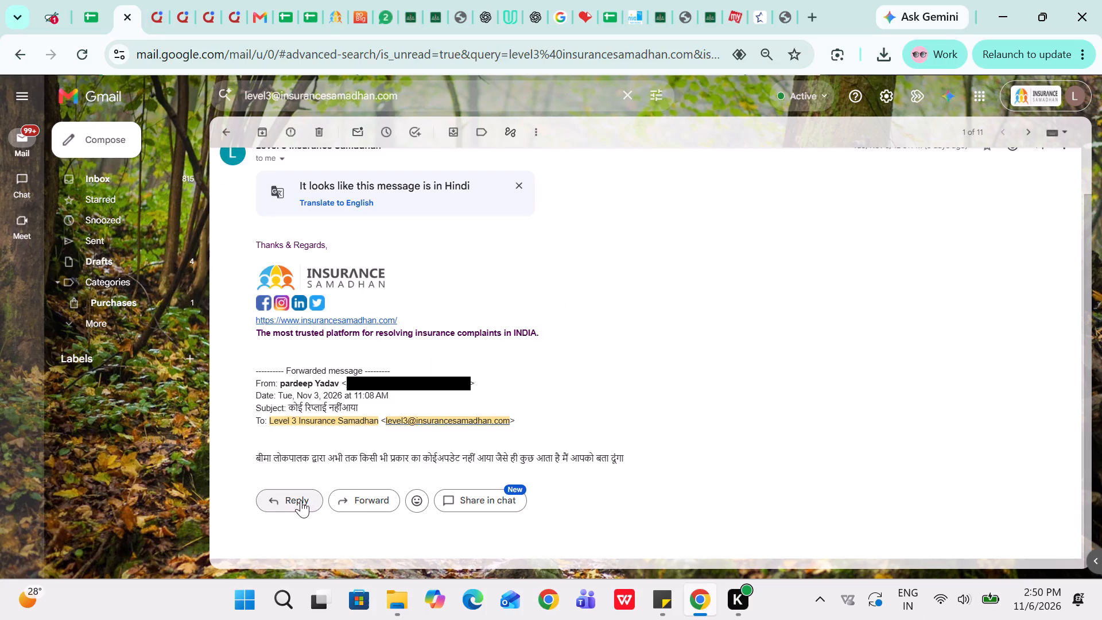
click(301, 500)
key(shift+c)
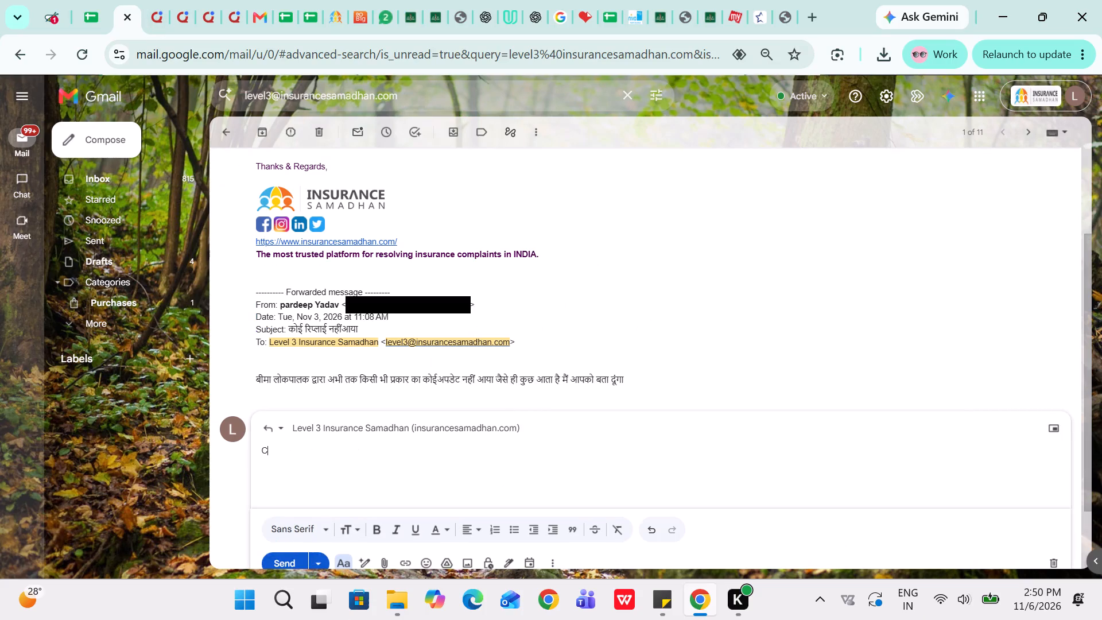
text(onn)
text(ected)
click(281, 561)
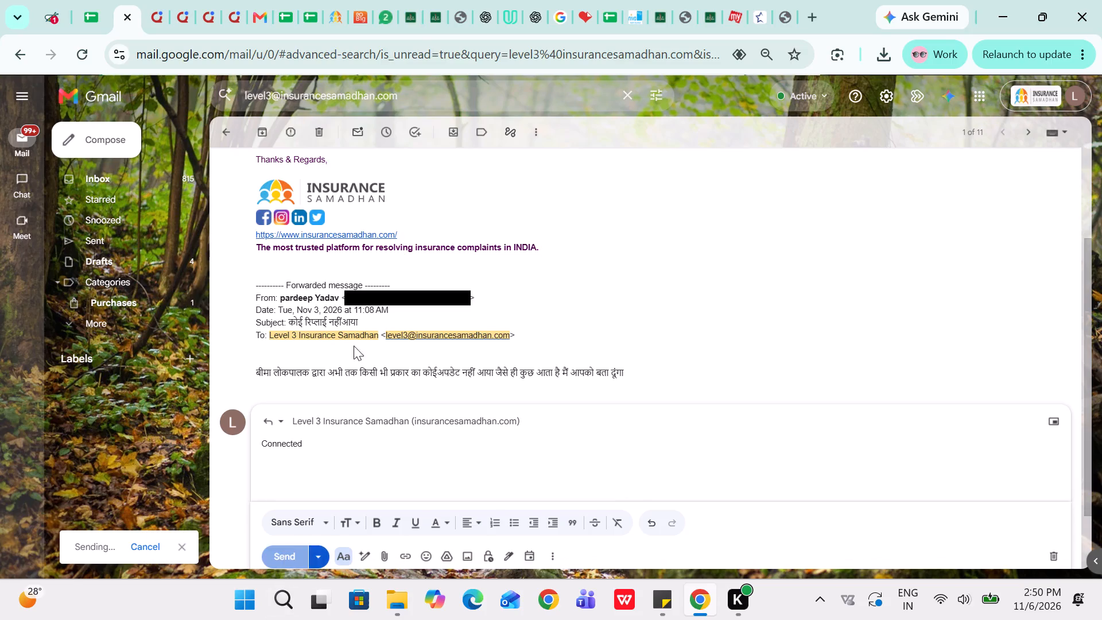
click(336, 0)
scroll(327, 280, up, 10)
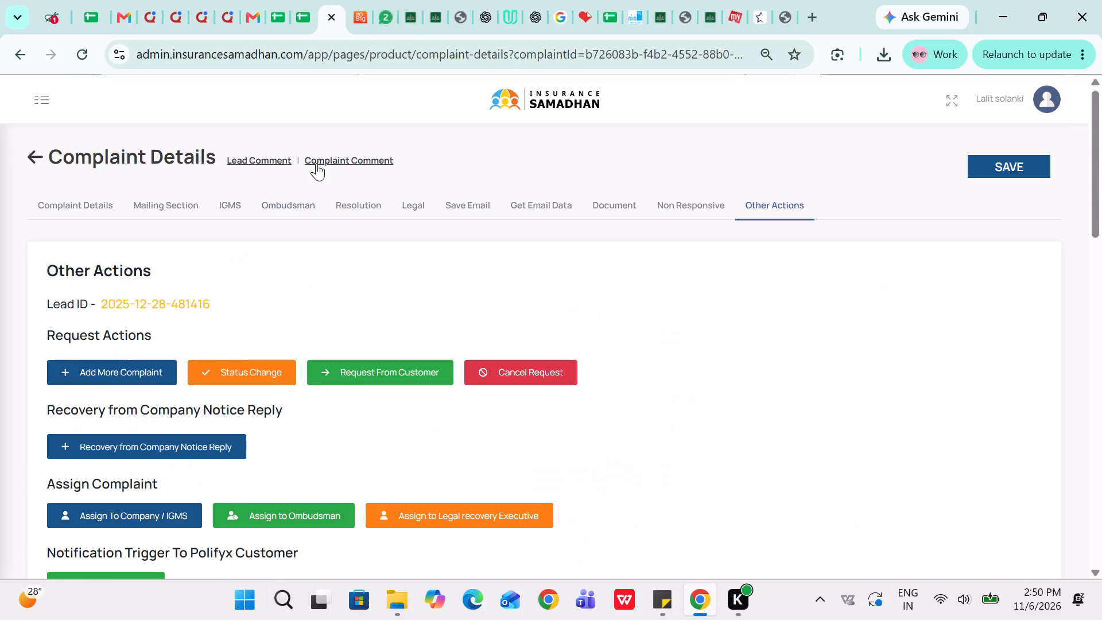
click(44, 159)
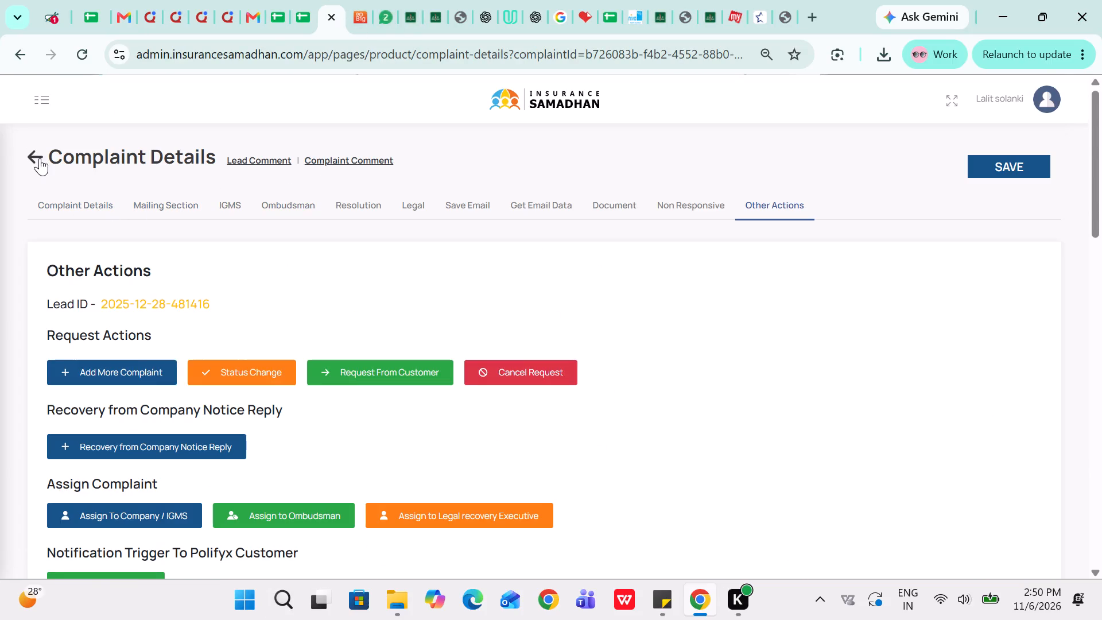
click(40, 158)
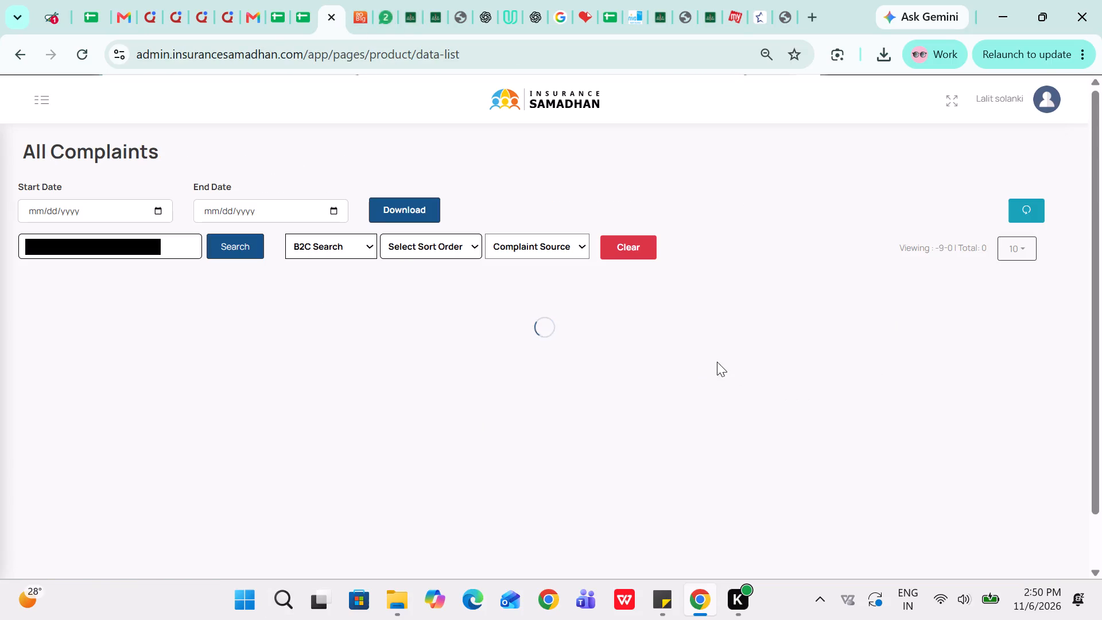
click(743, 339)
click(782, 392)
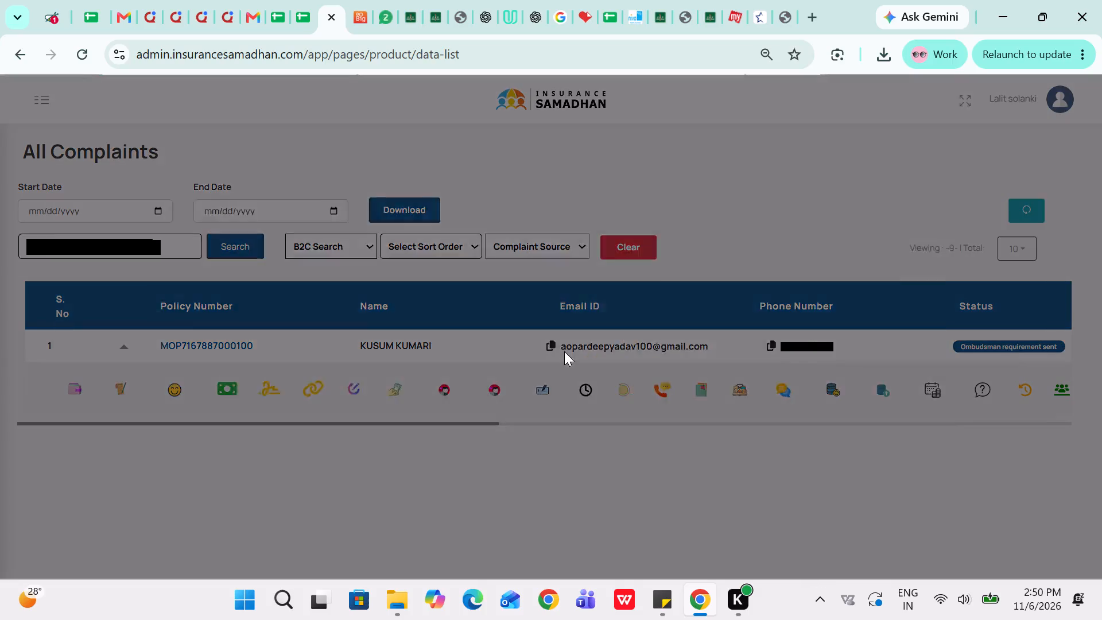
scroll(593, 460, down, 10)
click(624, 532)
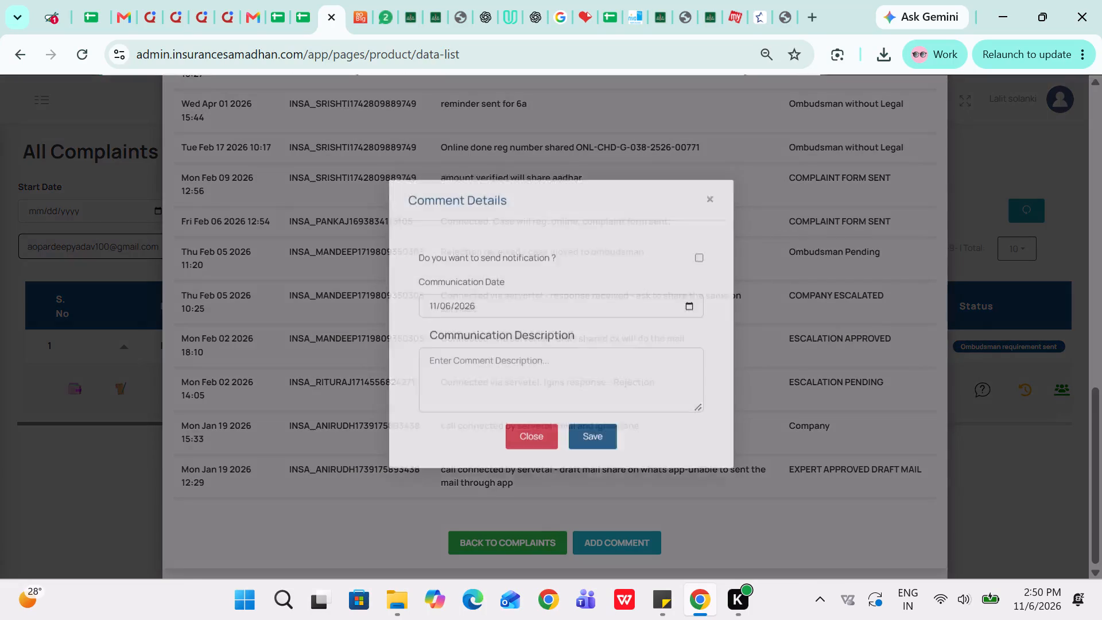
click(596, 379)
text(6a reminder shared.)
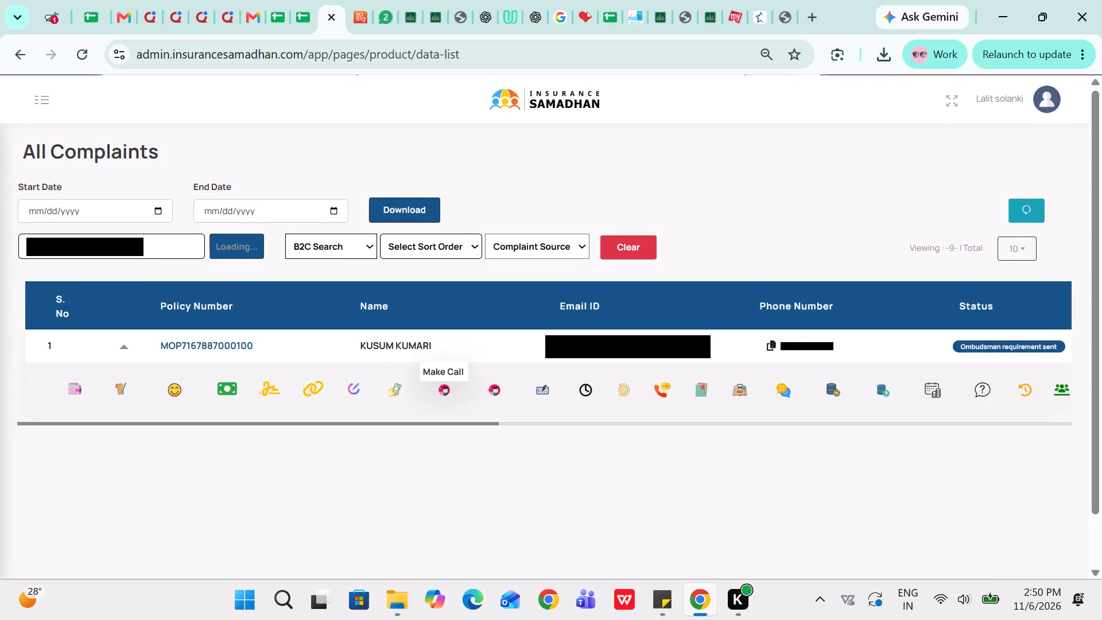
click(619, 511)
Review the communication log and the status history of the found complaint.
click(755, 340)
click(790, 389)
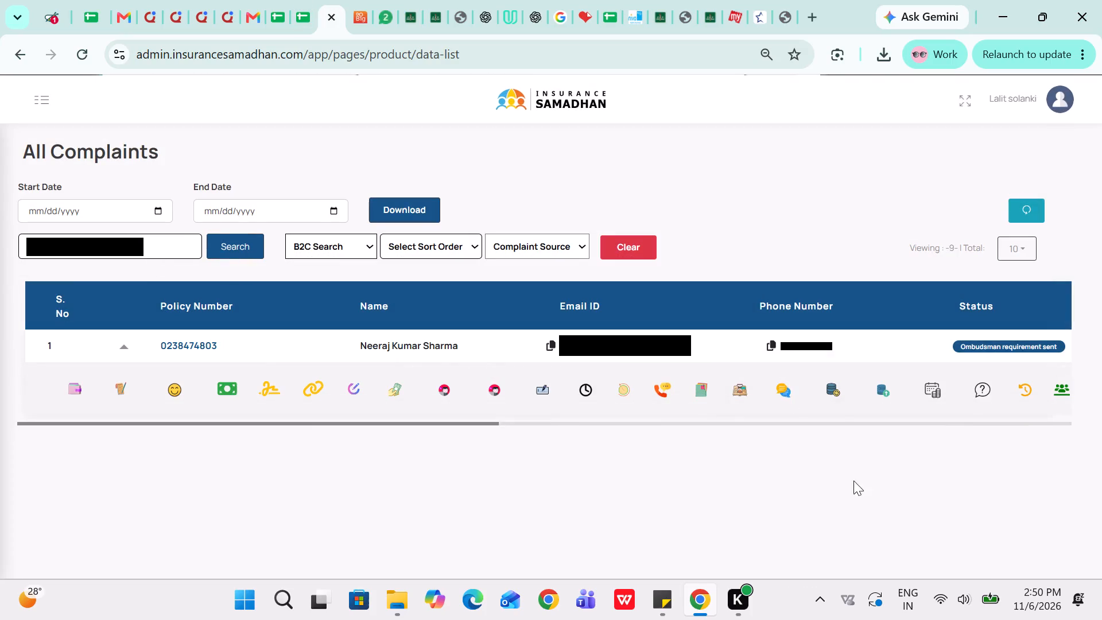
drag(537, 362, 379, 362)
click(506, 120)
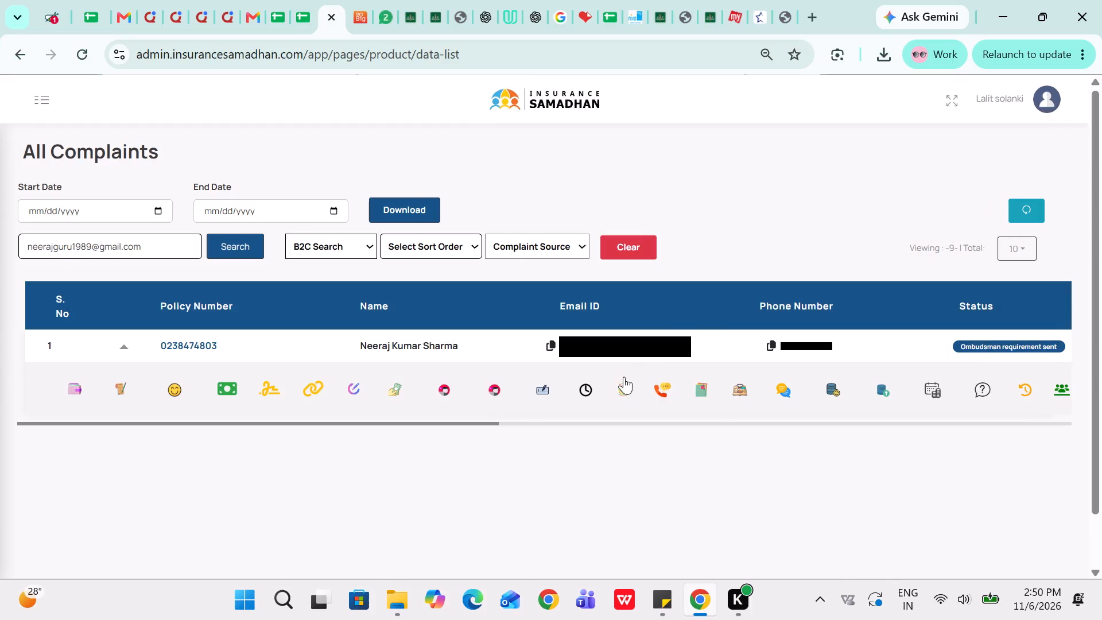
click(624, 390)
scroll(678, 373, down, 13)
click(968, 480)
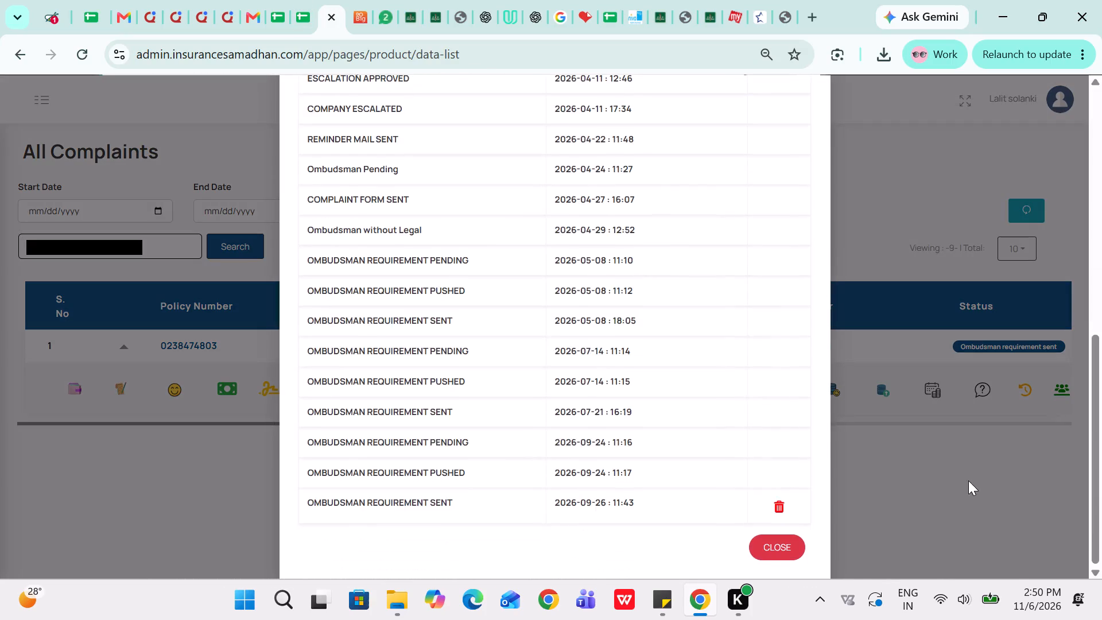
Copy the customer's phone number from the complaint row and call it through the Smartflo dialer.
click(768, 345)
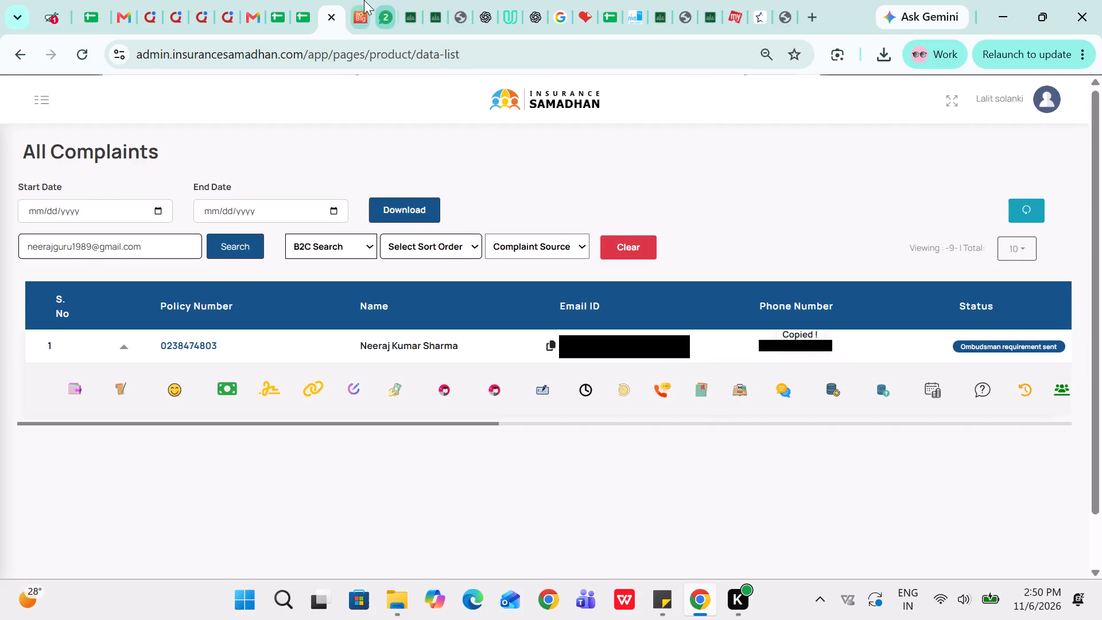
click(364, 0)
double_click(492, 193)
key(ctrl+v)
click(518, 539)
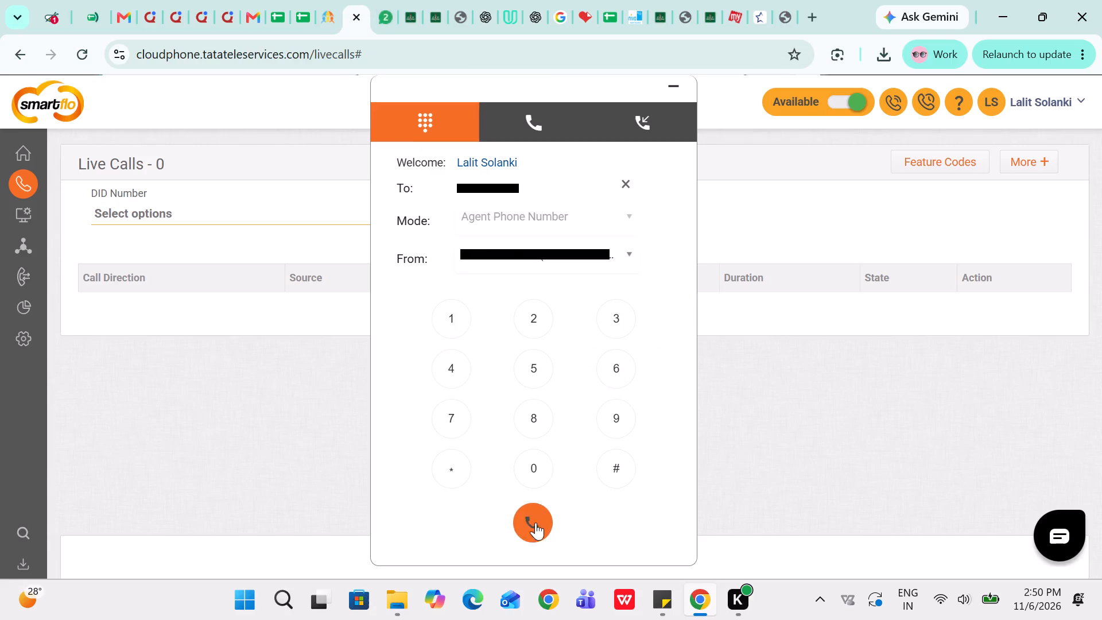
Call the entered customer number in Smartflo and expand the call statistics on the Live Calls page.
click(536, 522)
click(884, 461)
click(1029, 172)
click(1038, 160)
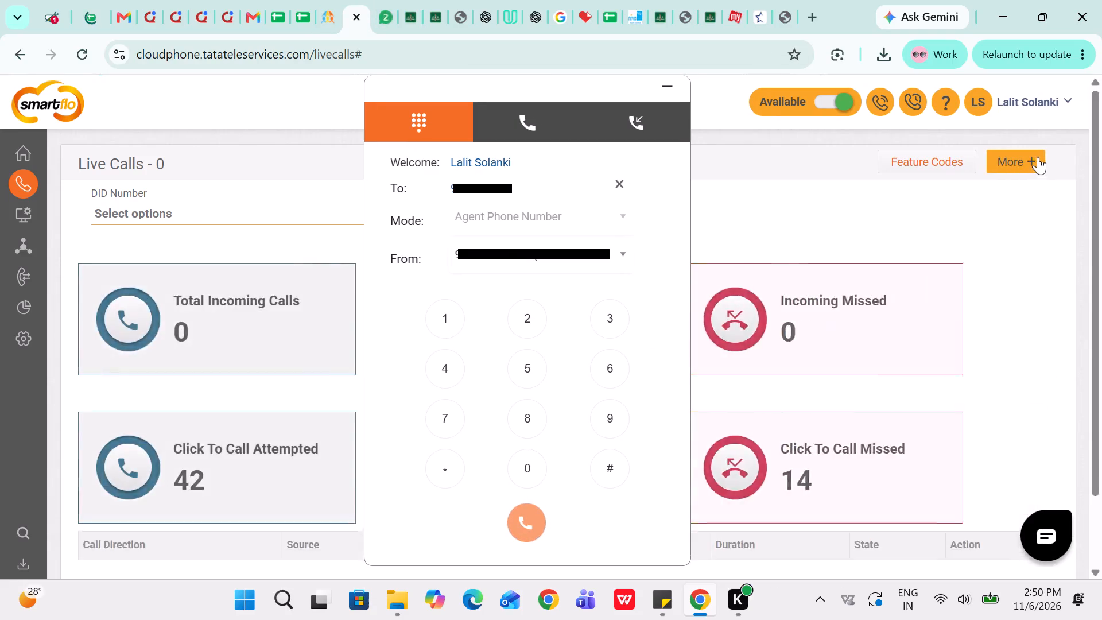
Read the customer's forwarded complaint update reply in Gmail.
click(126, 0)
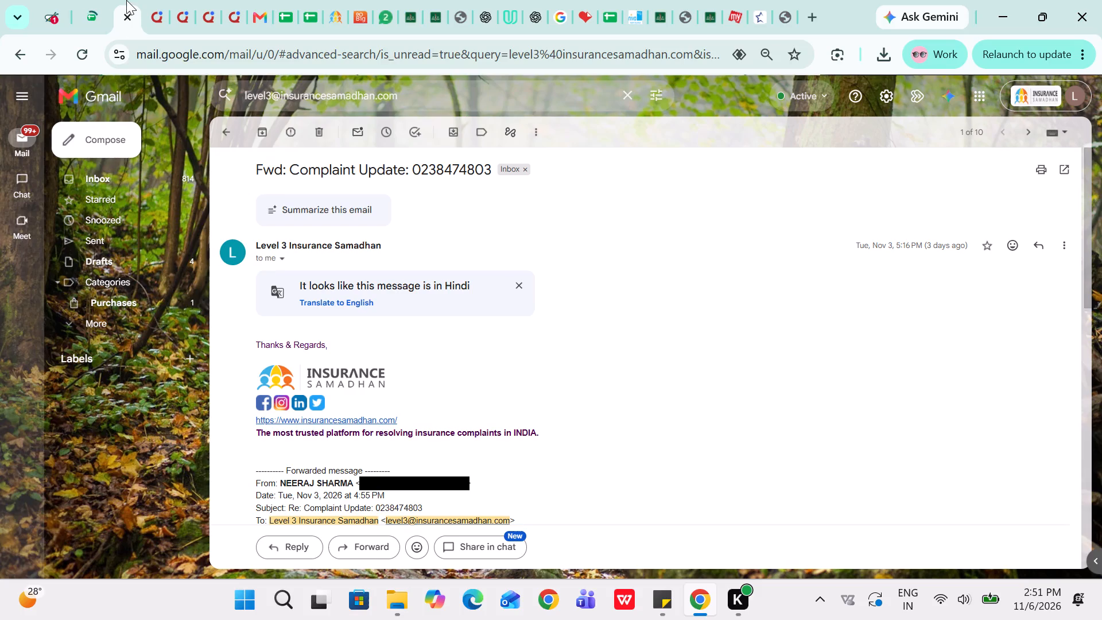
scroll(477, 369, down, 4)
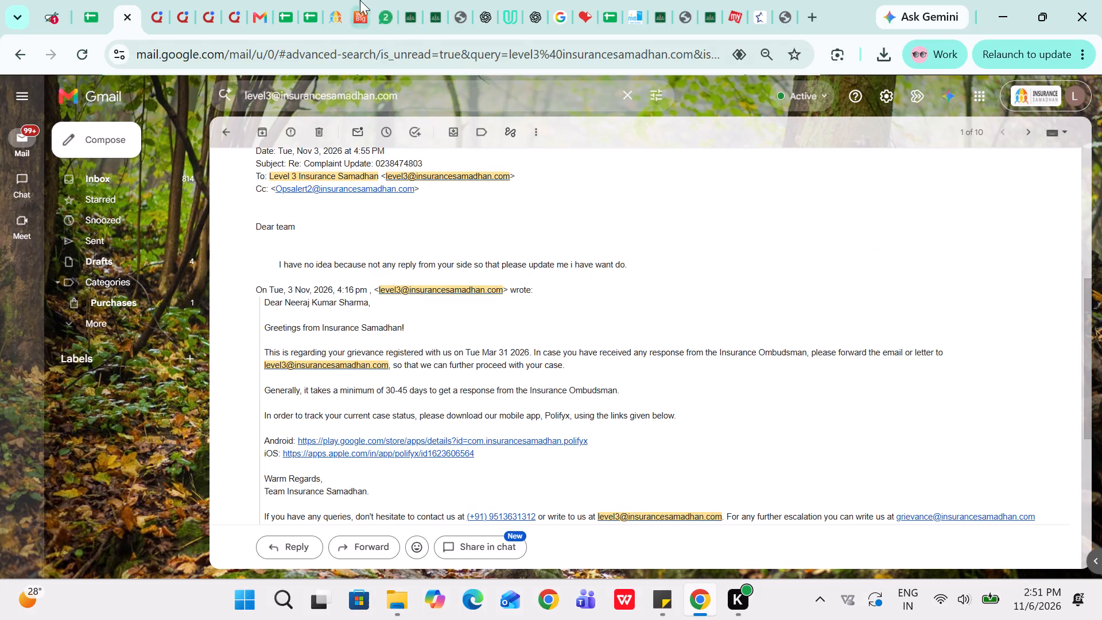
Open the complaint's status history in the admin portal and review its most recent entries.
click(342, 0)
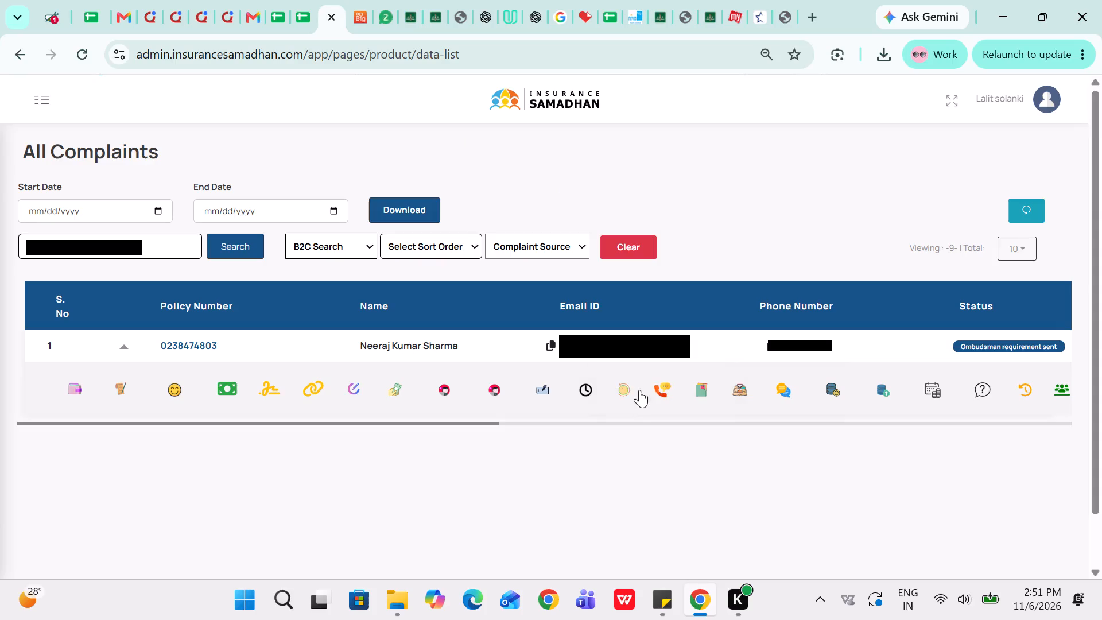
click(631, 388)
scroll(626, 407, down, 2)
scroll(626, 407, up, 1)
scroll(628, 407, down, 10)
click(943, 499)
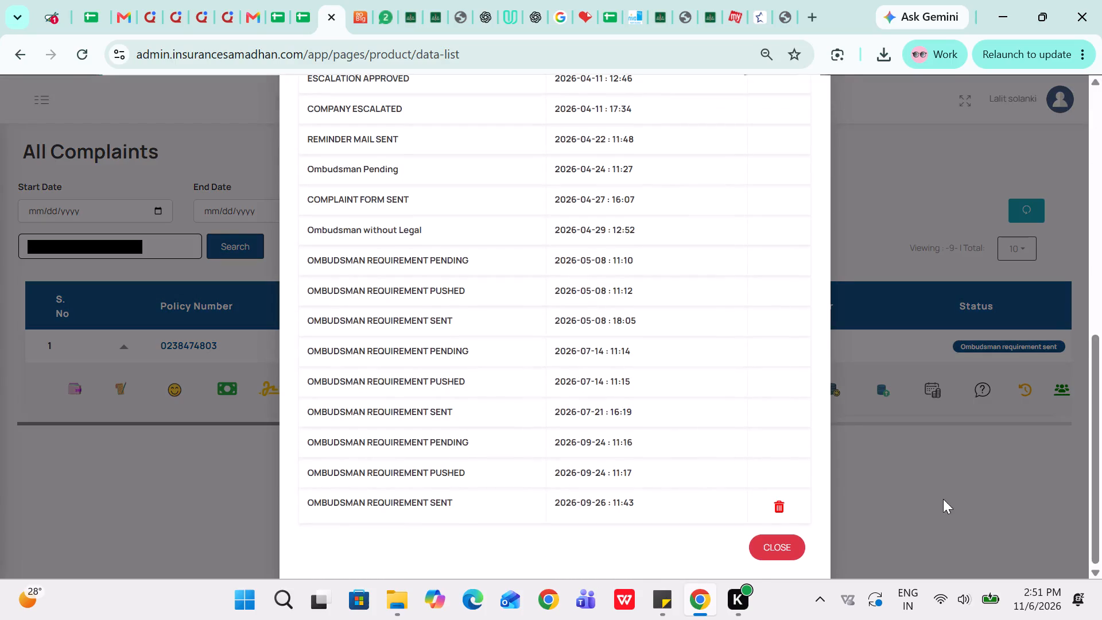
Open the complaint's details, decline saving the address, and review the Ombudsman section.
click(185, 339)
click(297, 192)
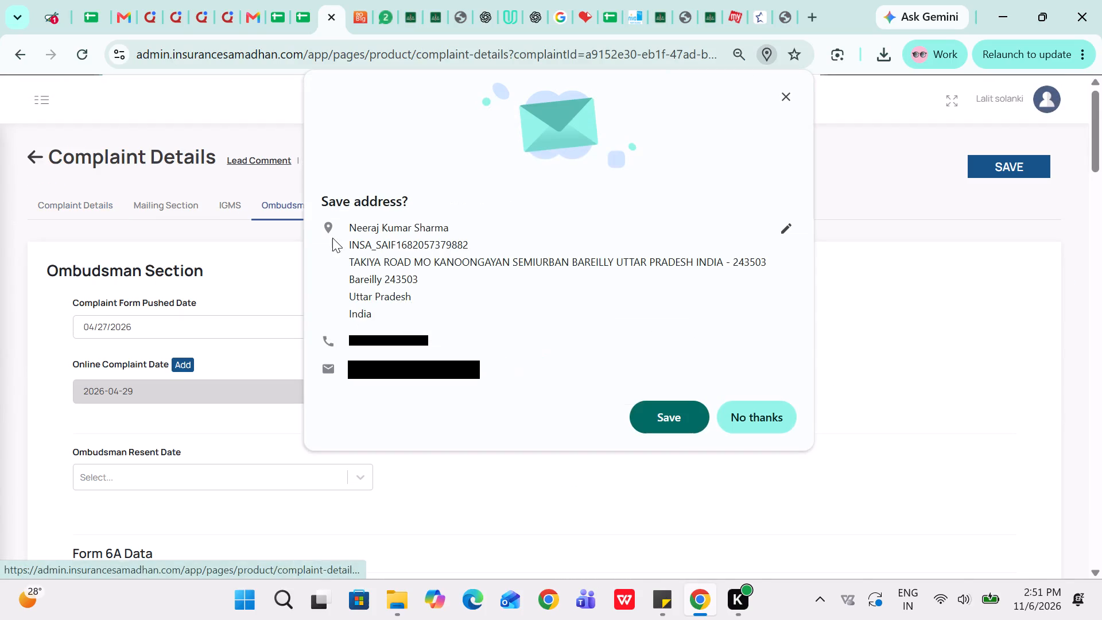
click(775, 421)
scroll(480, 321, down, 2)
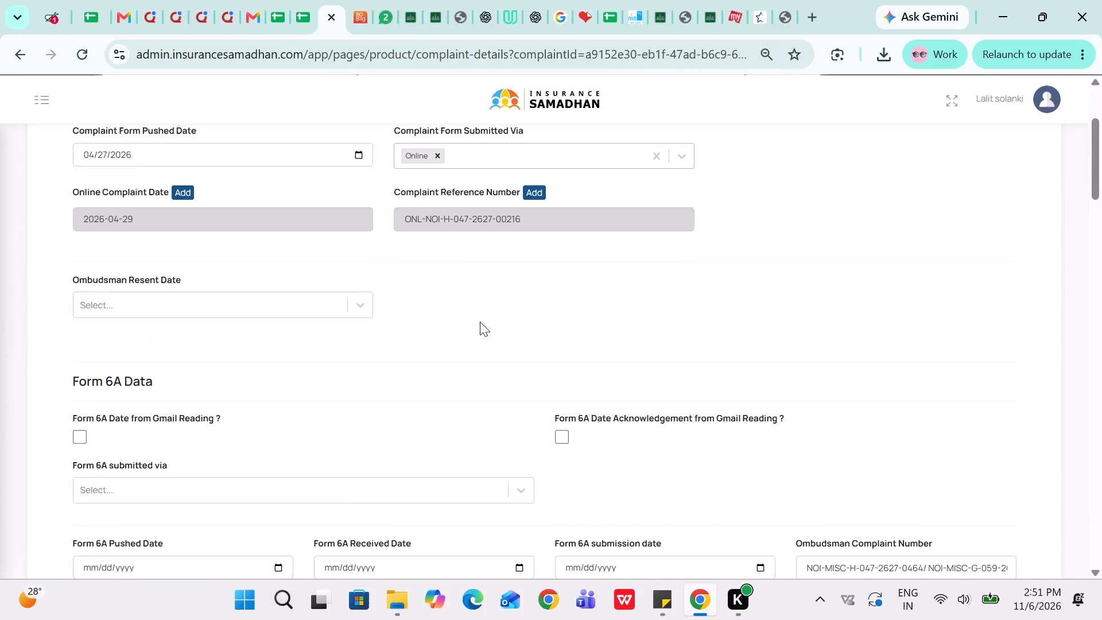
scroll(480, 321, down, 2)
scroll(480, 321, up, 5)
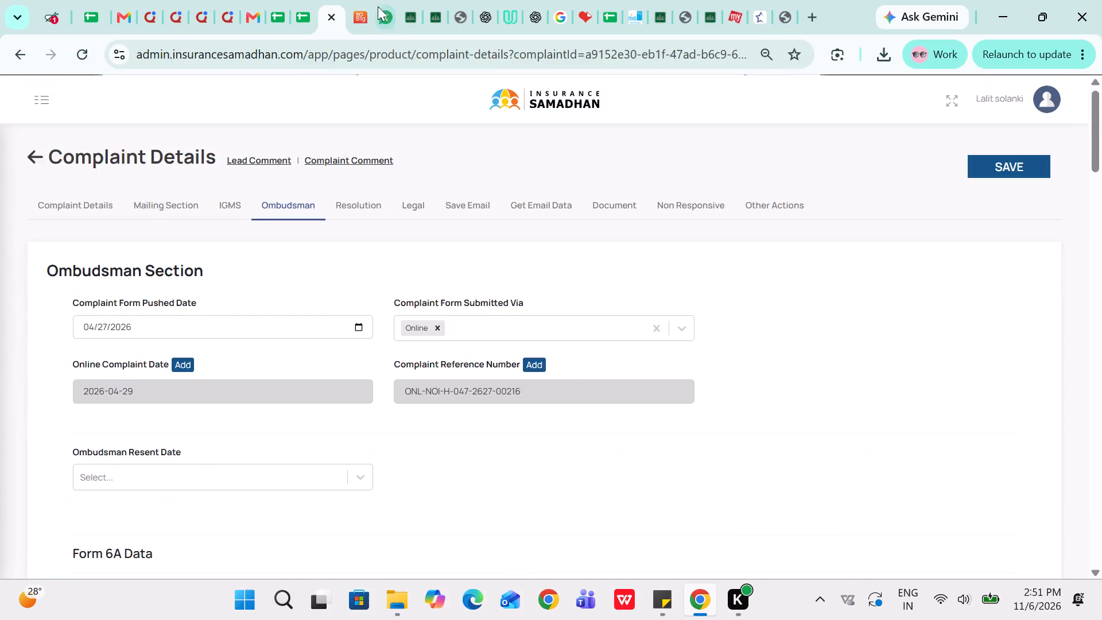
Collapse the call statistics in Smartflo and check the ongoing call on the Live Calls page.
click(367, 0)
click(1023, 168)
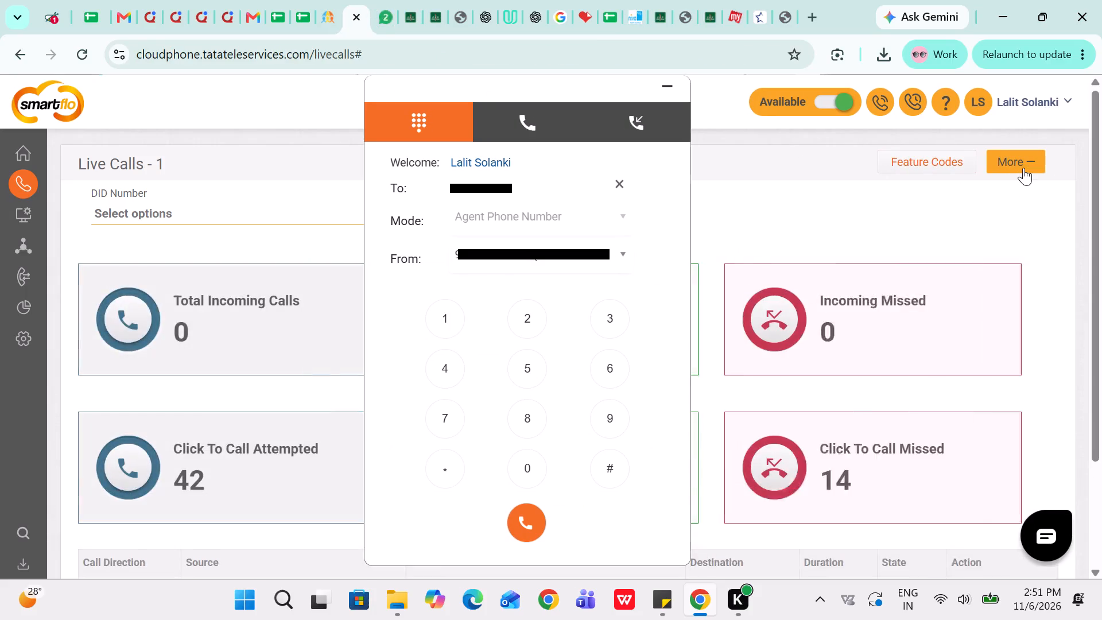
click(1023, 168)
click(1023, 168)
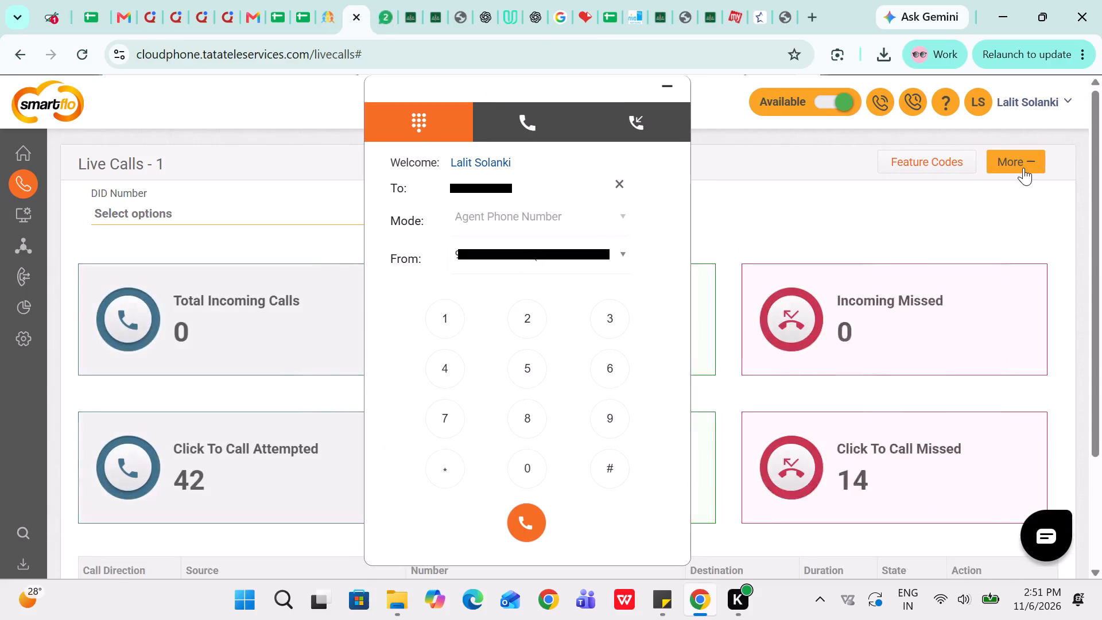
click(1023, 168)
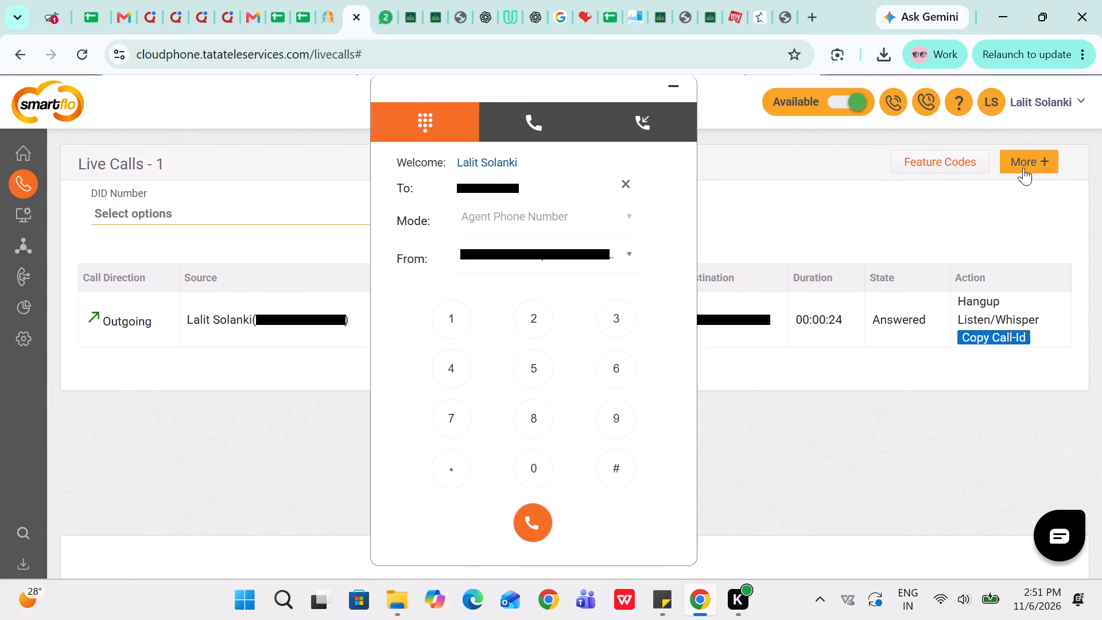
Compare the customer's Gmail message with the record in the Complaint Details form.
click(127, 0)
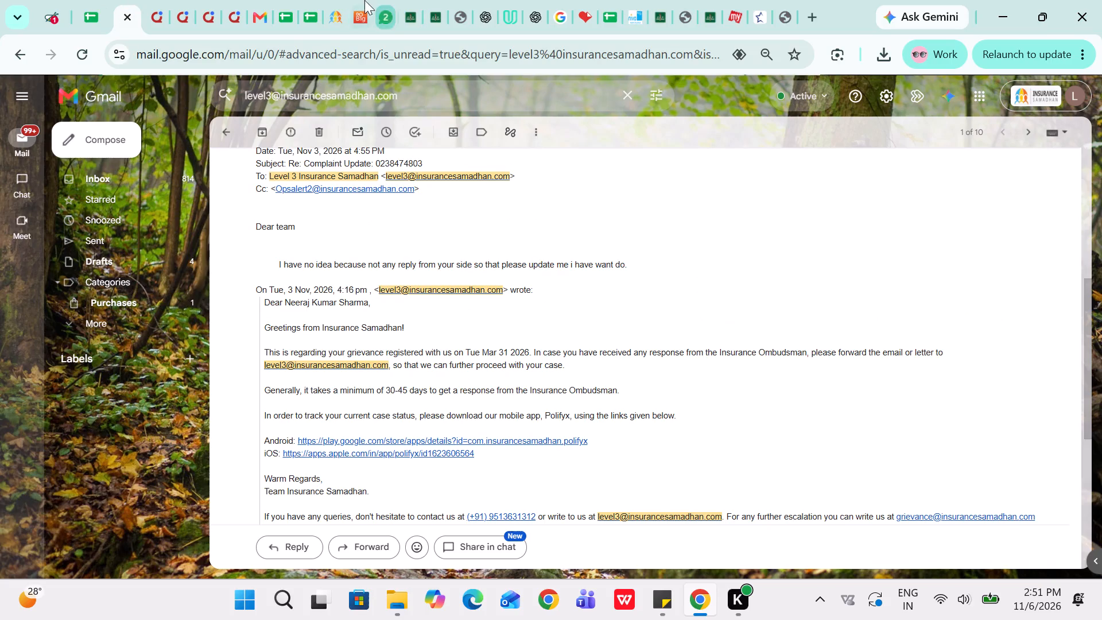
click(338, 0)
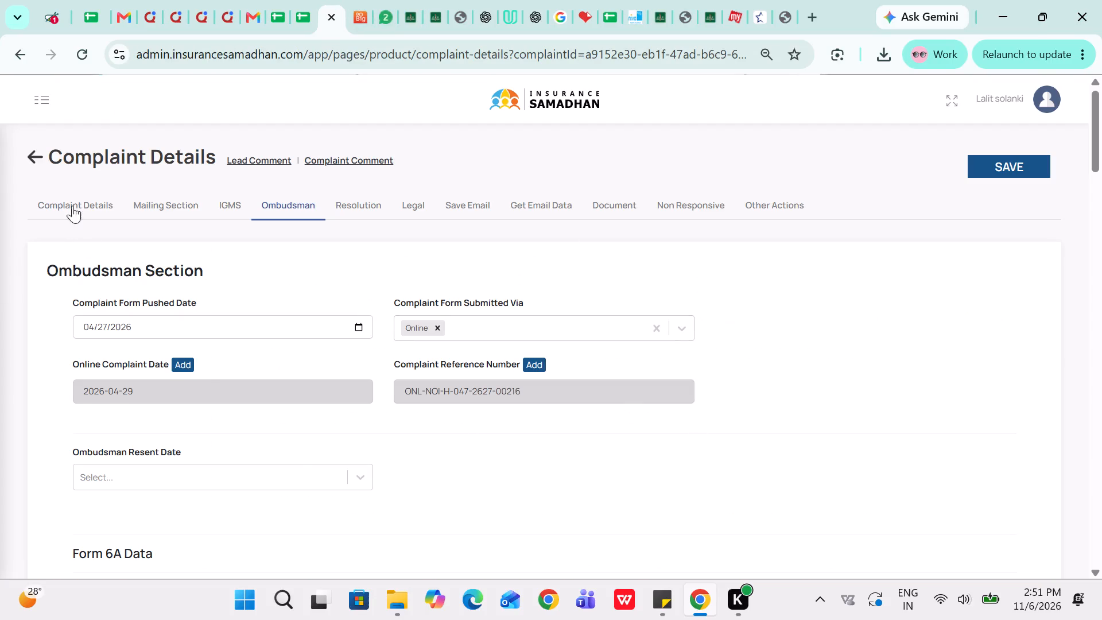
click(73, 200)
drag(456, 328, 265, 328)
click(291, 208)
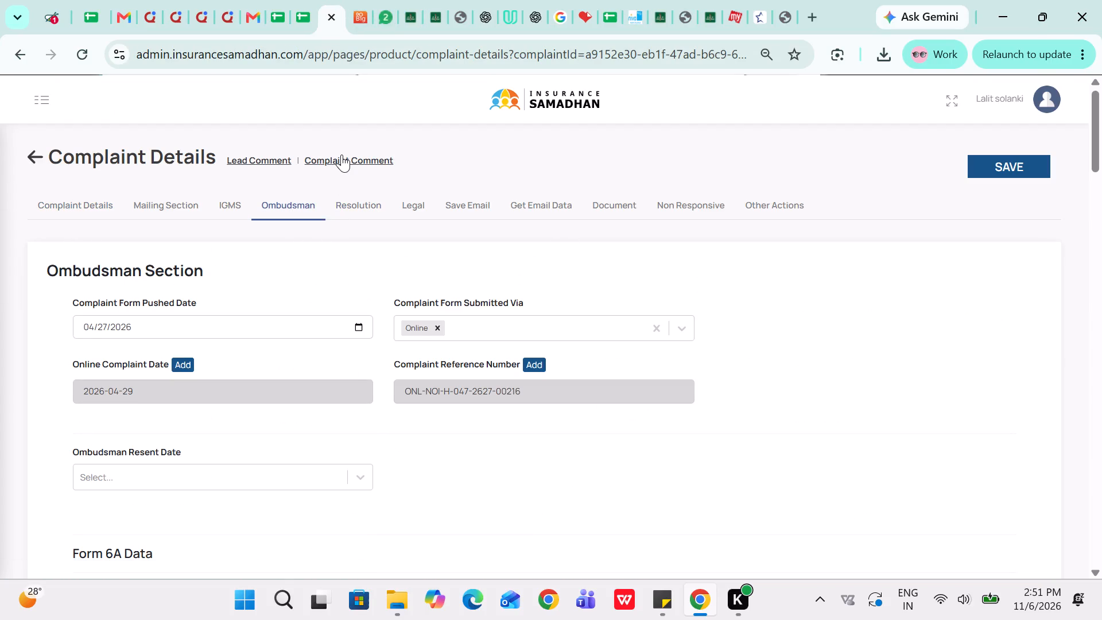
Review the Complaint Communication entries in the complaint's communication log and close it.
click(343, 154)
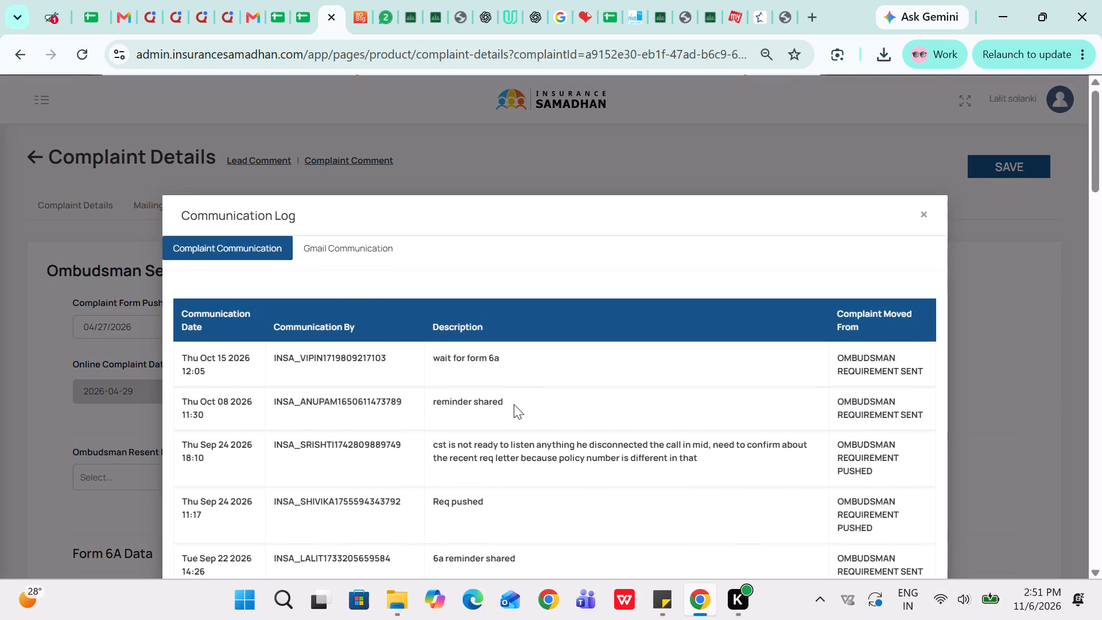
scroll(514, 404, down, 5)
scroll(514, 404, up, 13)
click(421, 148)
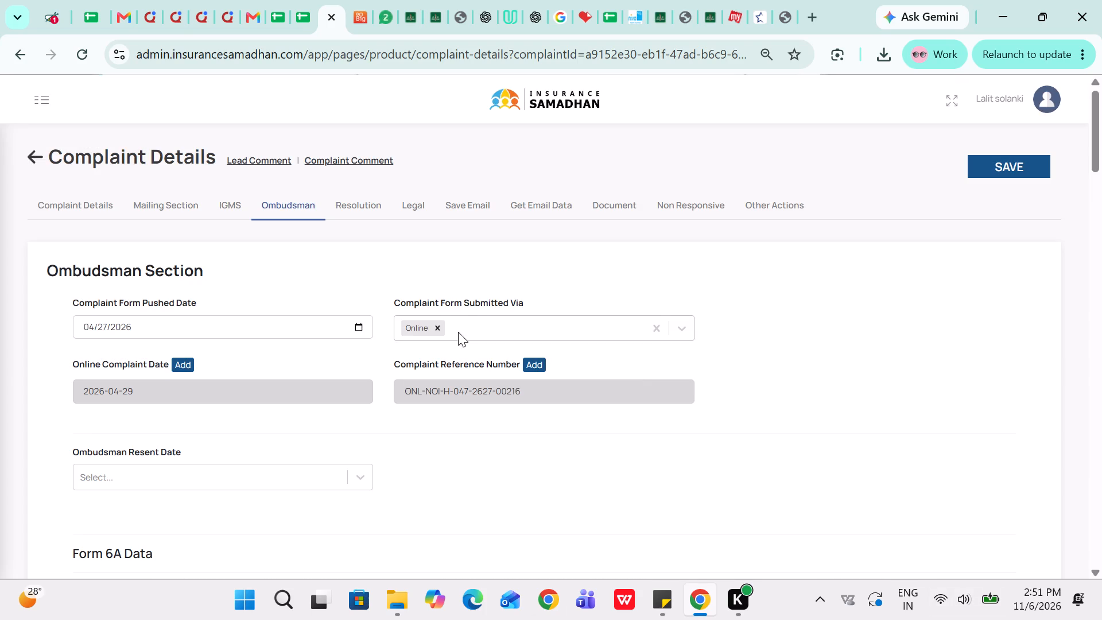
Recheck the email in Gmail against the customer's name and email in the Complaint Details form.
click(117, 0)
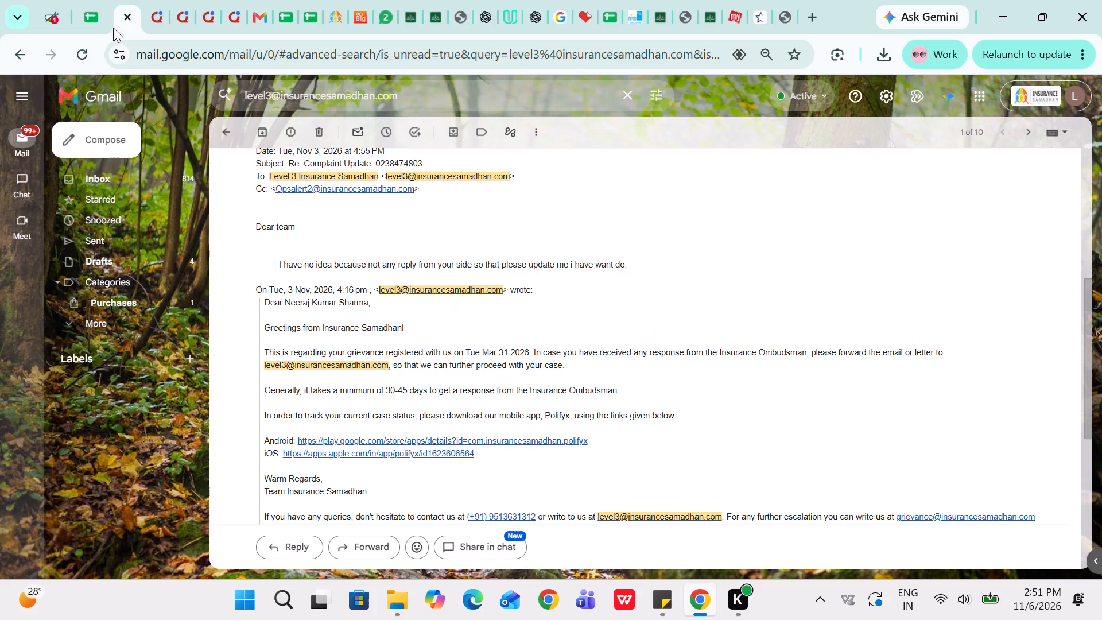
scroll(375, 367, up, 3)
click(337, 0)
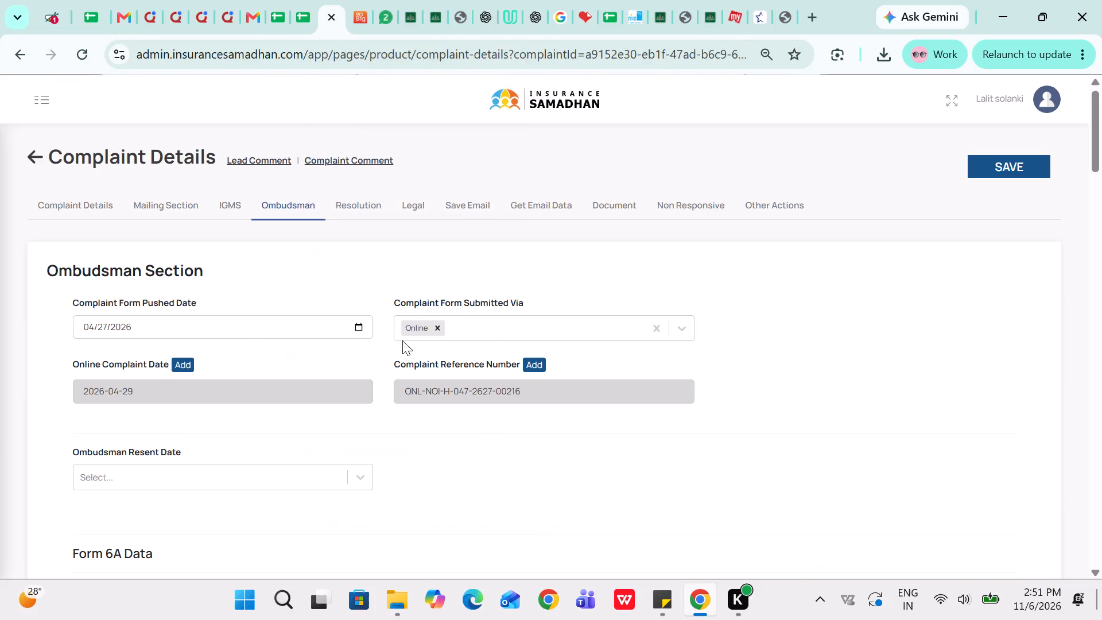
click(68, 204)
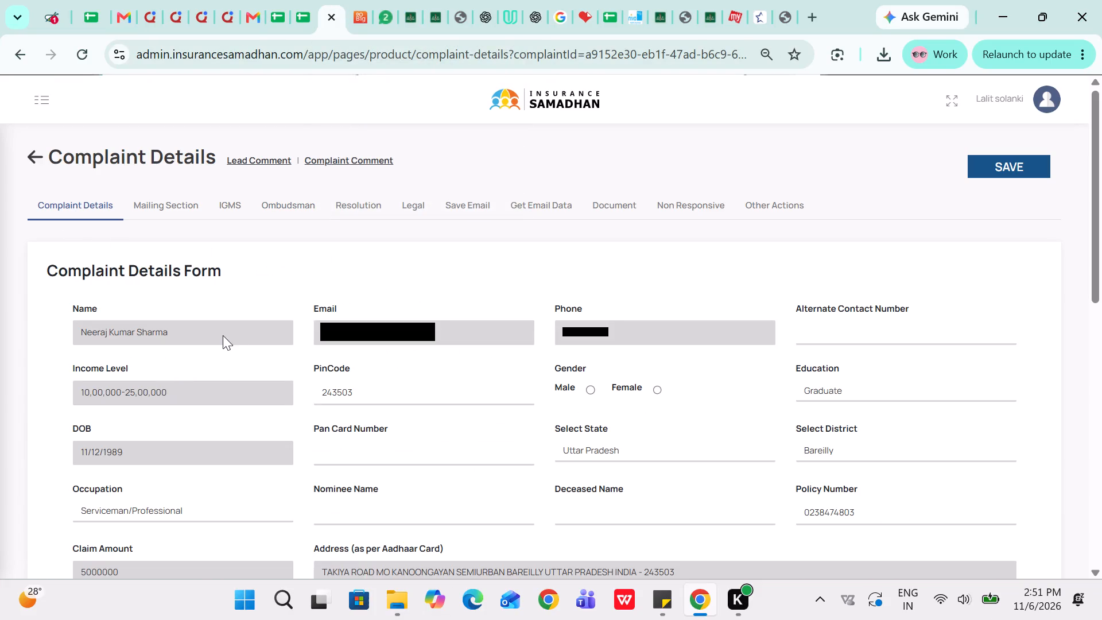
drag(223, 335, 0, 331)
drag(453, 340, 221, 342)
Review the Form 6A data and the Ombudsman requirement dates in the complaint's Ombudsman section.
click(292, 197)
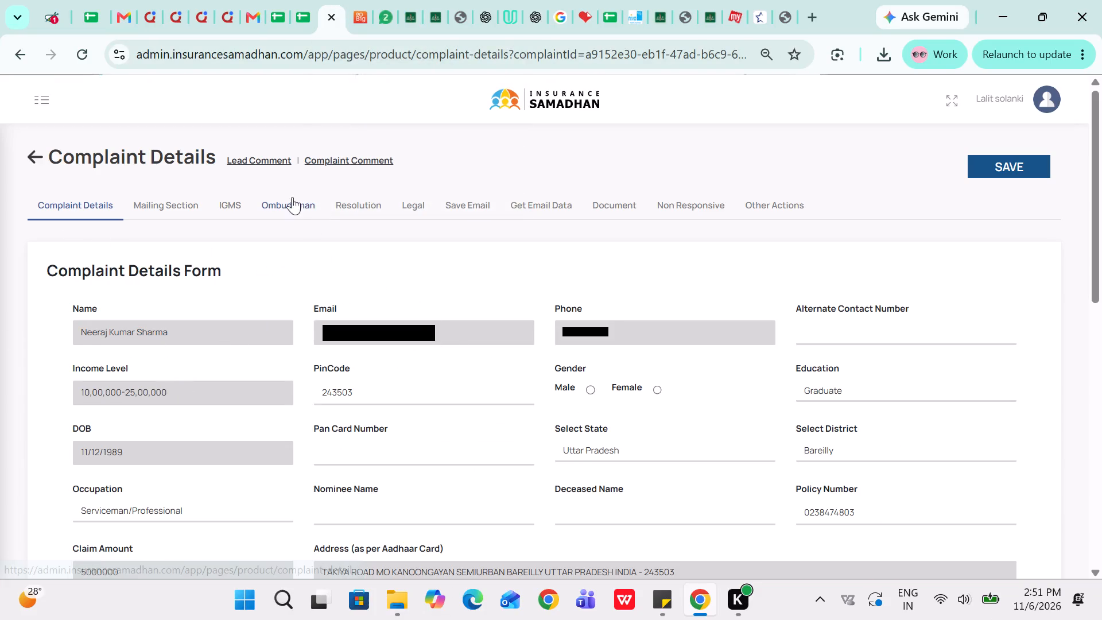
scroll(271, 308, down, 2)
scroll(271, 308, up, 1)
scroll(271, 308, down, 4)
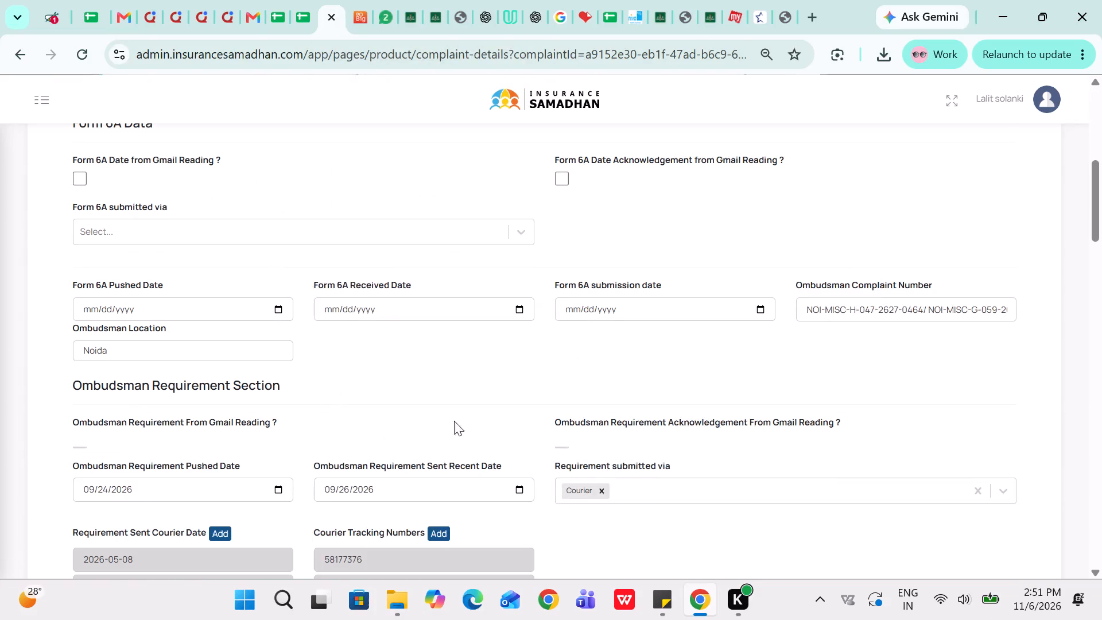
scroll(488, 431, up, 5)
View the complaint's Other Actions section and reread the latest communication log entries.
click(773, 213)
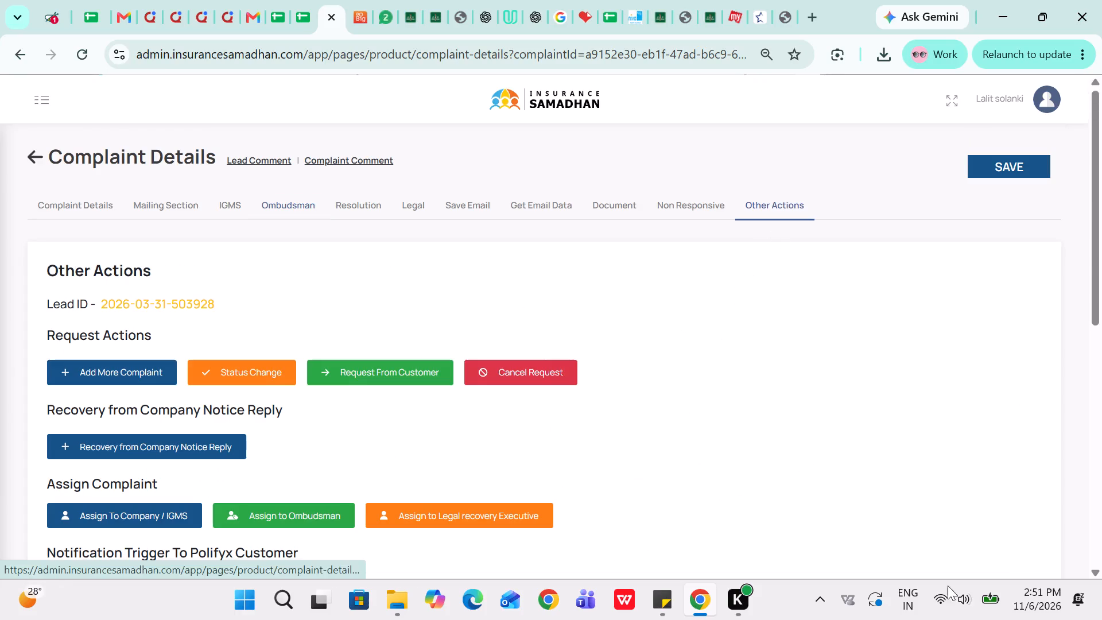
click(365, 157)
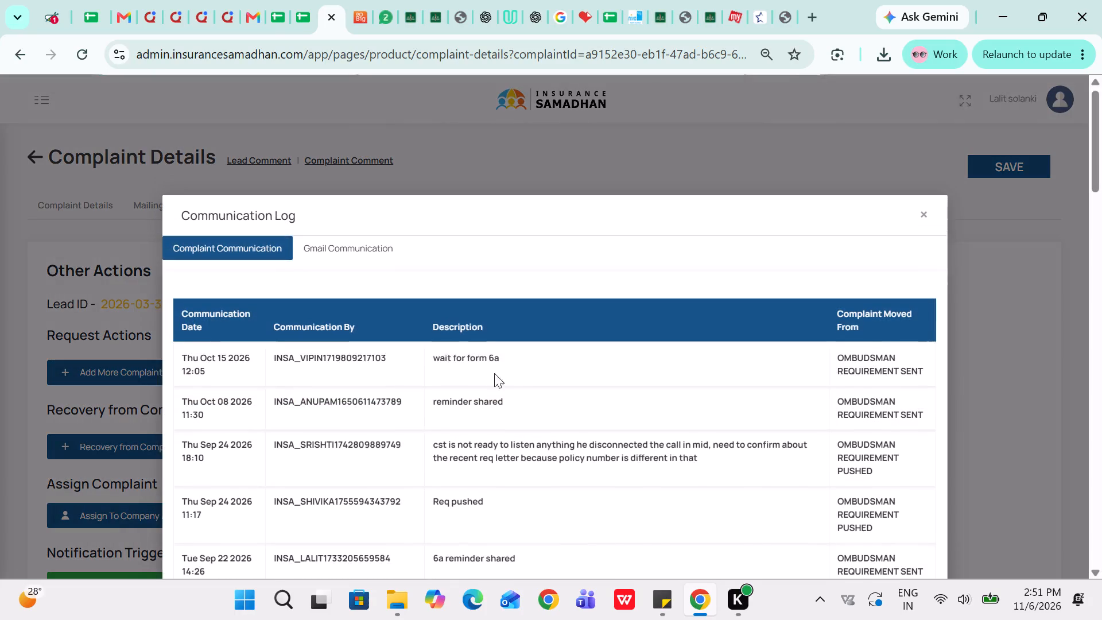
drag(553, 351, 341, 351)
drag(619, 397, 397, 402)
click(511, 402)
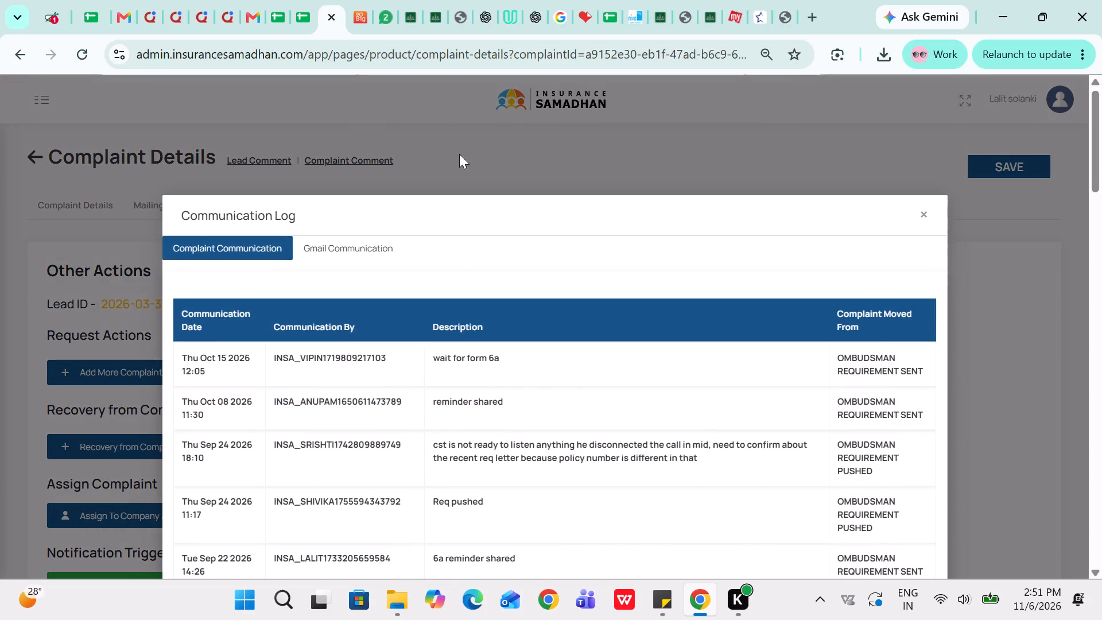
click(461, 121)
Close the communication log and check the customer's name, email and phone in the Complaint Details form.
click(76, 184)
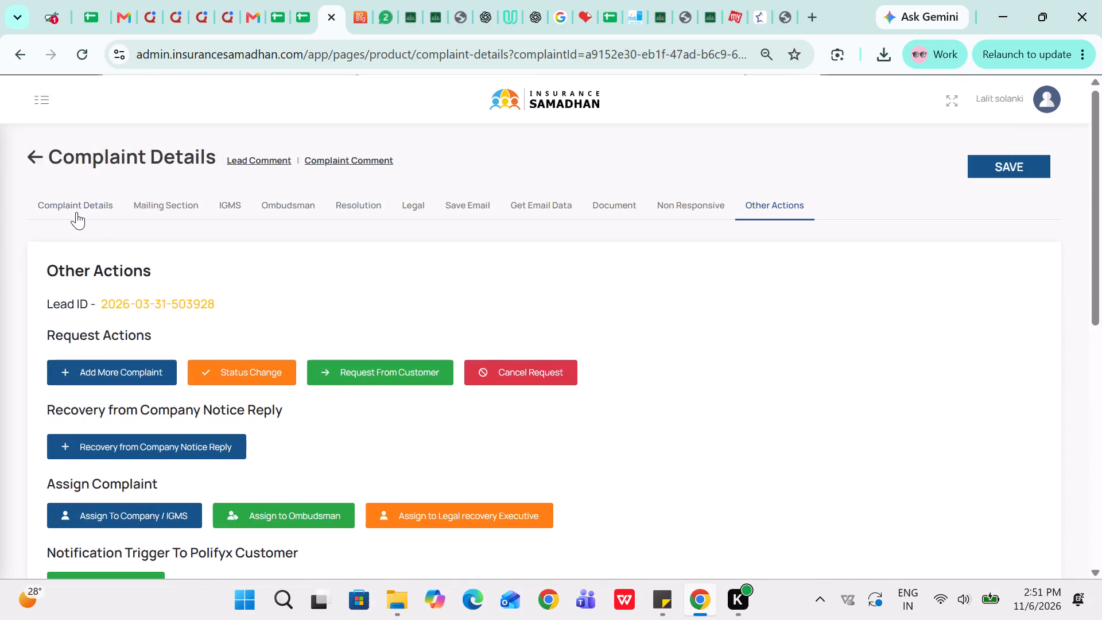
click(76, 212)
drag(494, 336, 254, 343)
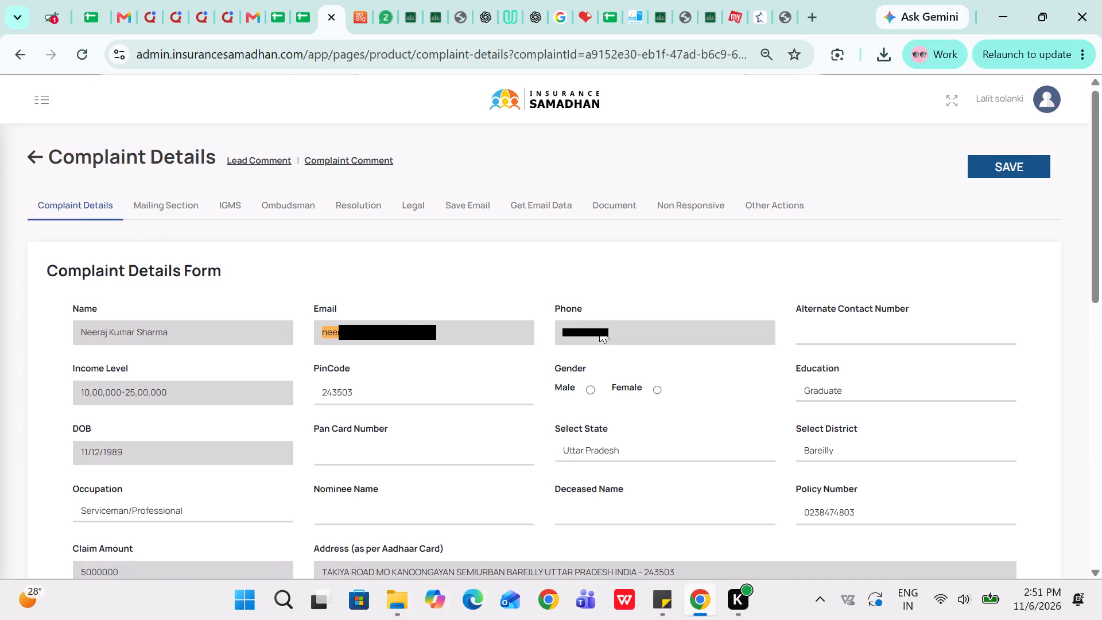
drag(640, 327, 475, 353)
drag(441, 340, 286, 340)
click(384, 345)
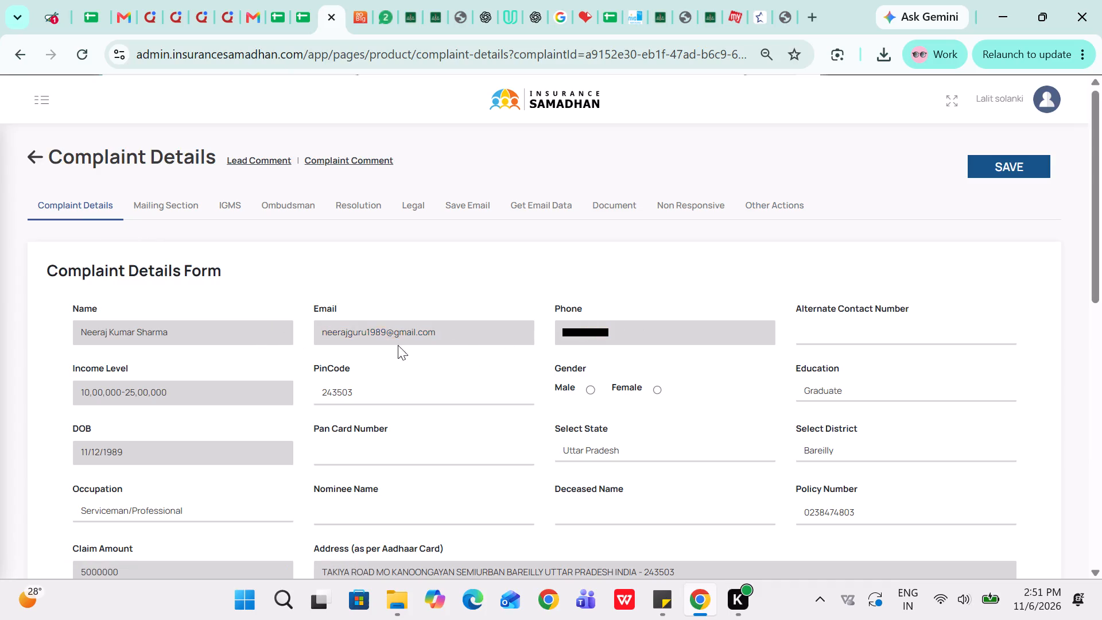
drag(448, 331, 238, 329)
click(467, 328)
drag(648, 333, 546, 339)
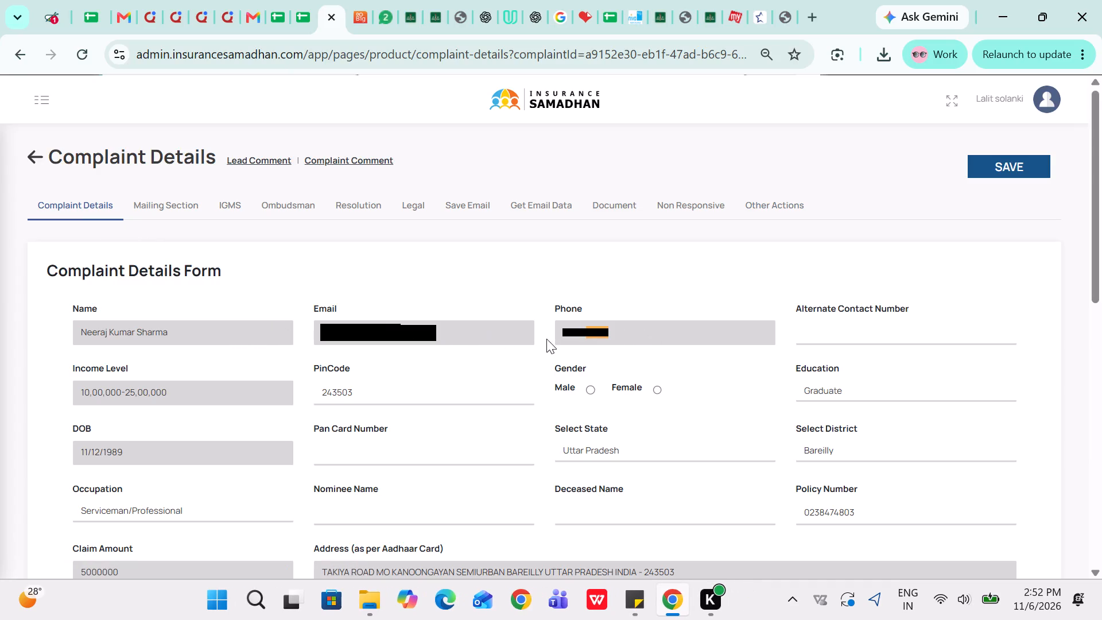
click(653, 337)
drag(656, 335, 421, 334)
drag(478, 325, 152, 327)
click(323, 278)
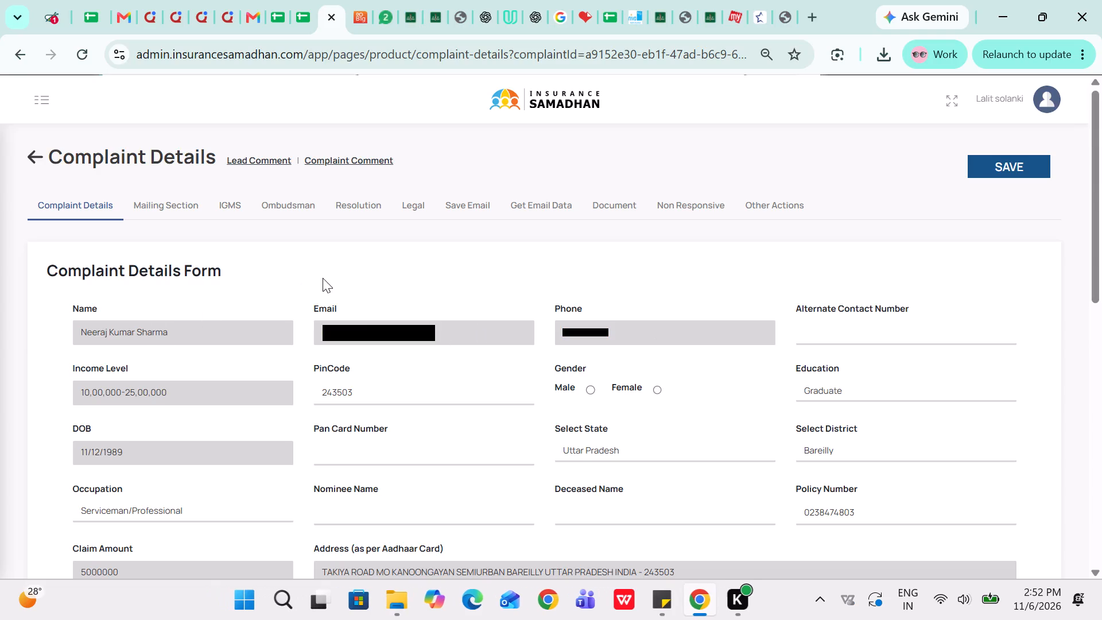
drag(193, 334, 0, 340)
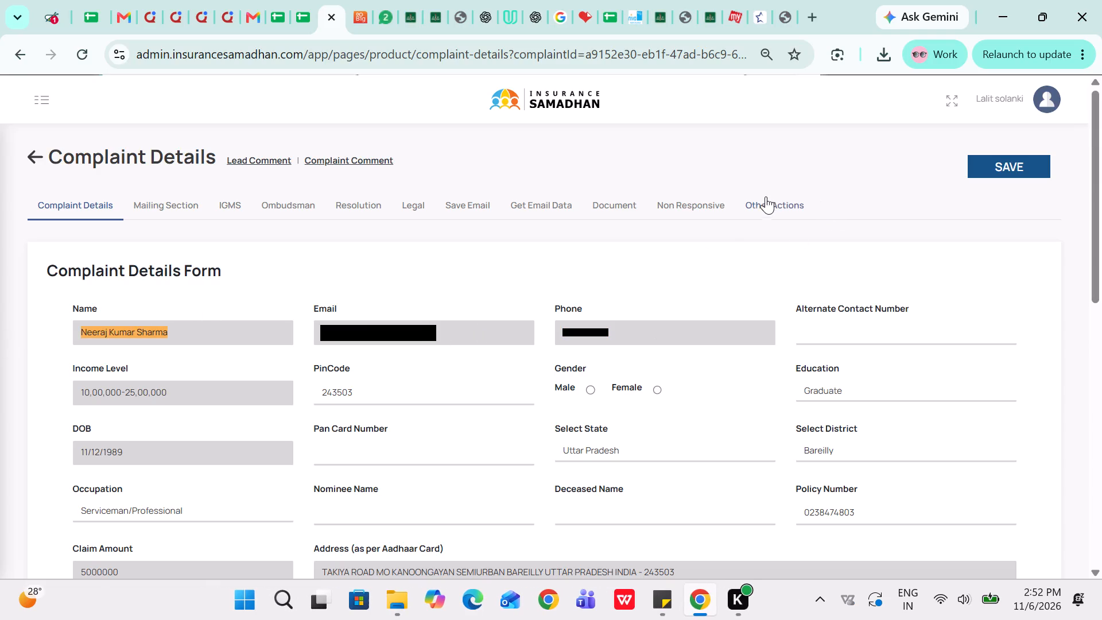
Generate a single Form 6A reminder mail to the Ombudsman from the complaint's Other Actions section and send it.
click(760, 199)
scroll(121, 321, down, 7)
click(125, 200)
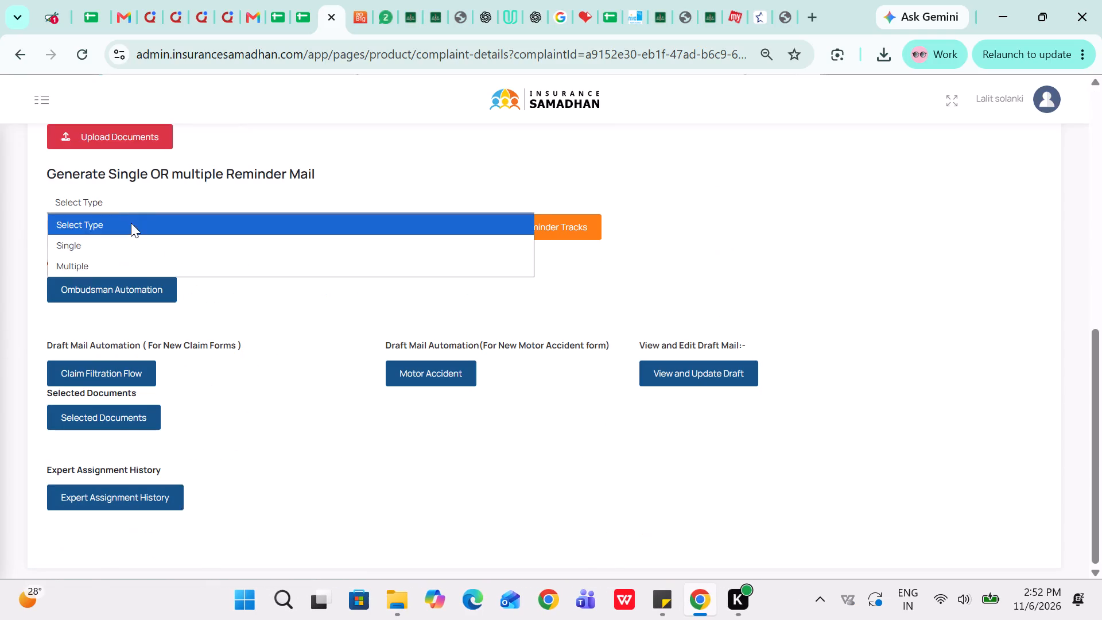
click(135, 255)
click(638, 392)
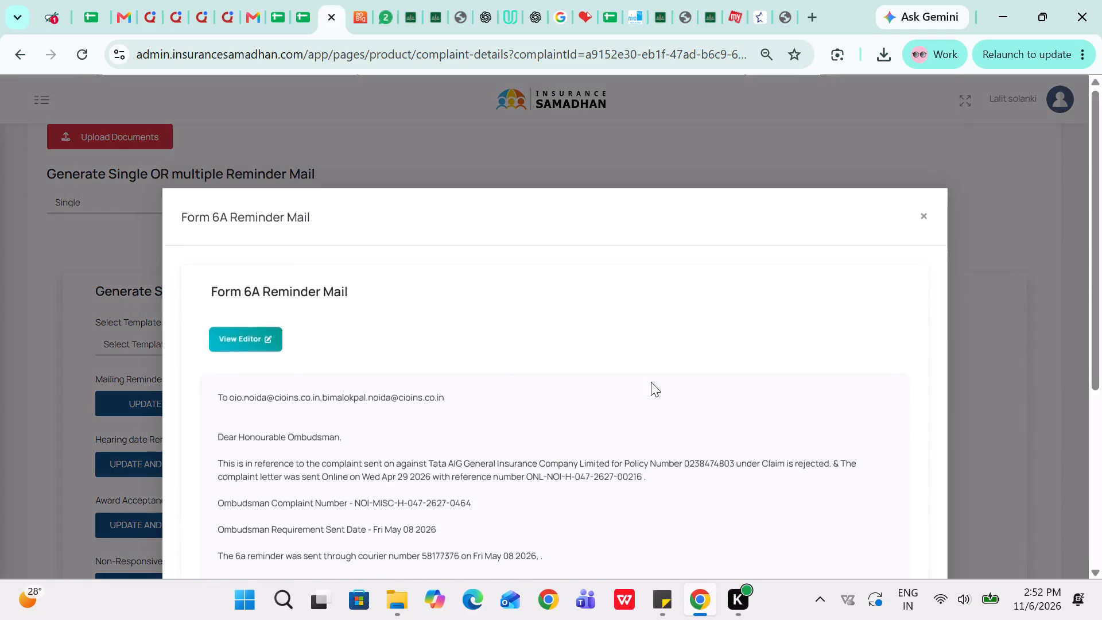
scroll(467, 300, down, 7)
scroll(498, 350, down, 4)
click(592, 530)
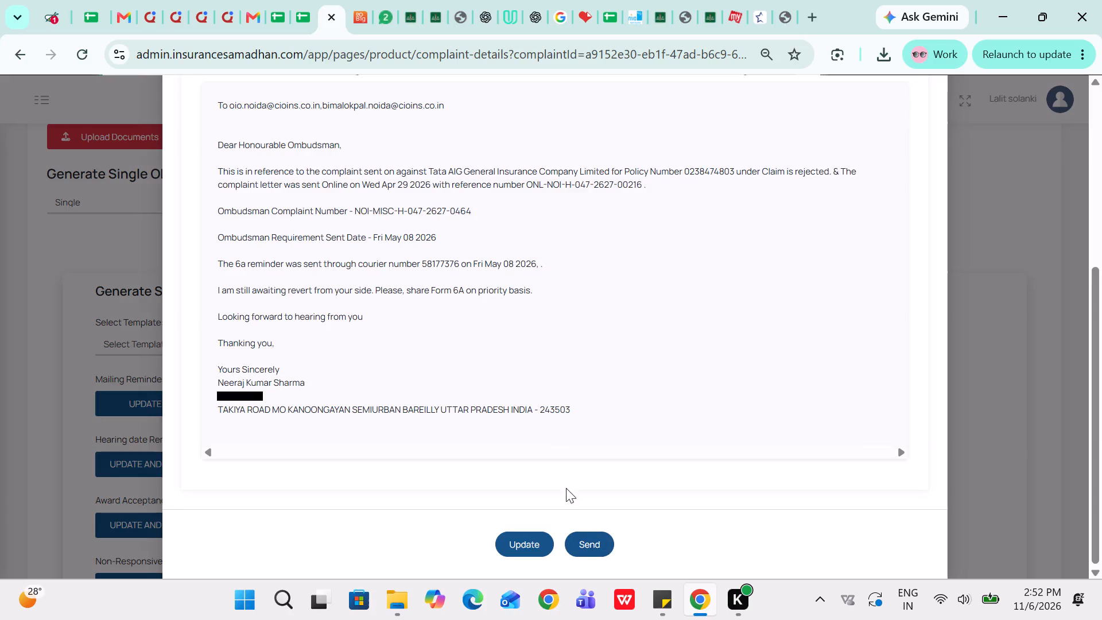
click(600, 546)
click(621, 149)
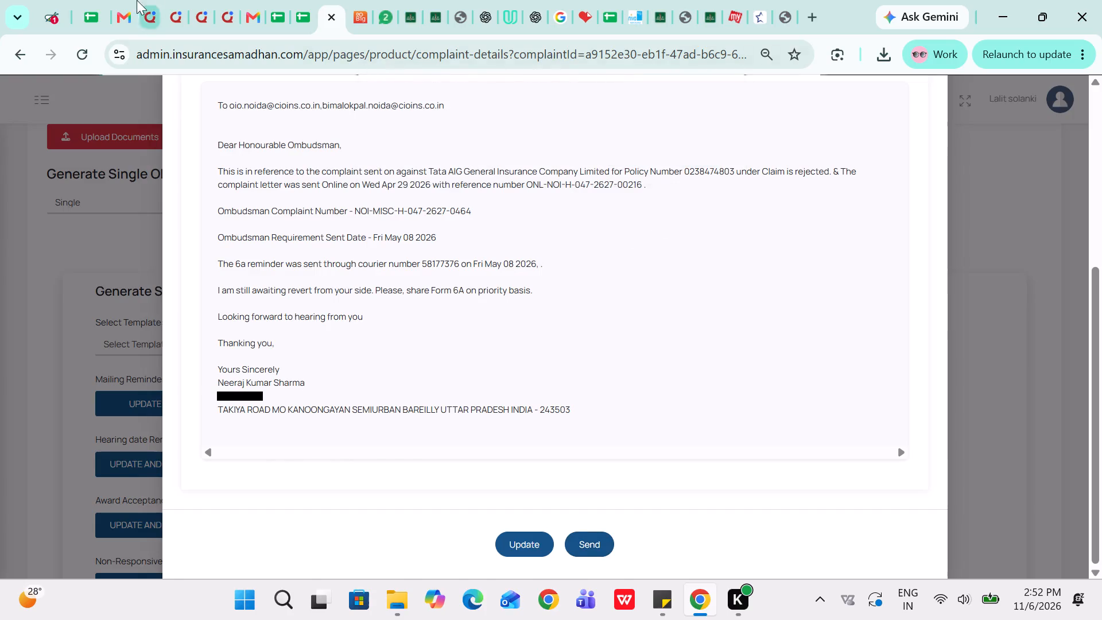
click(124, 0)
scroll(355, 387, down, 9)
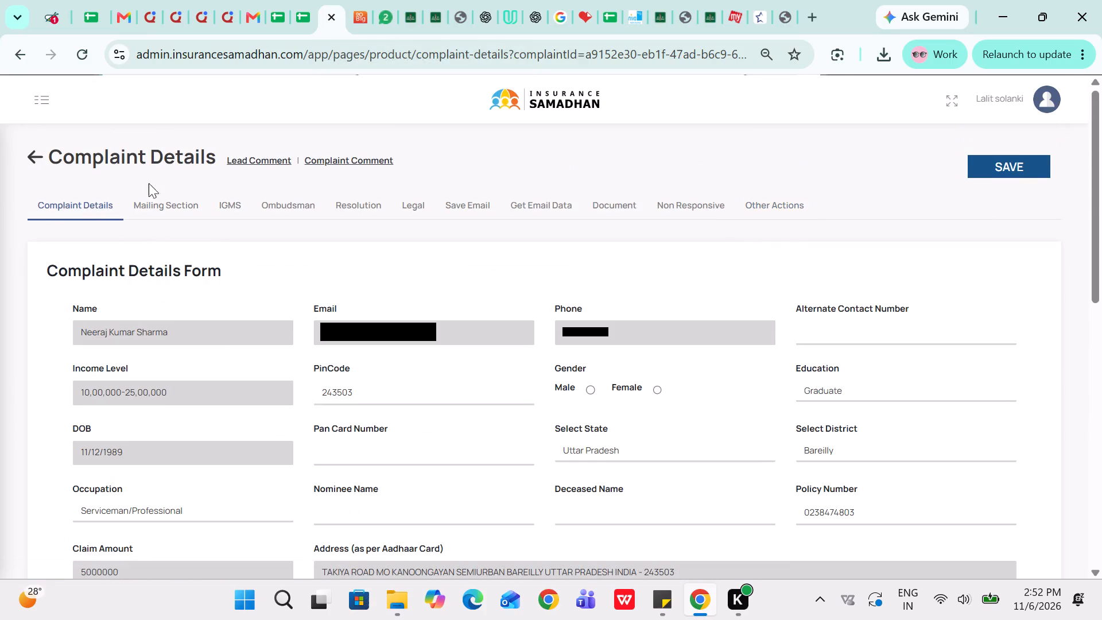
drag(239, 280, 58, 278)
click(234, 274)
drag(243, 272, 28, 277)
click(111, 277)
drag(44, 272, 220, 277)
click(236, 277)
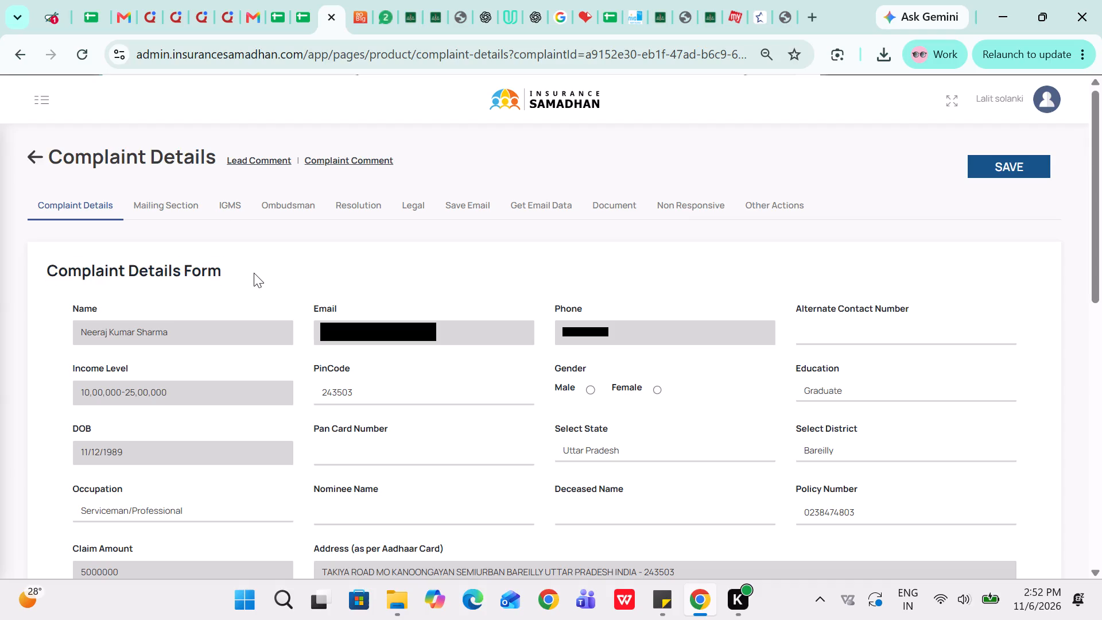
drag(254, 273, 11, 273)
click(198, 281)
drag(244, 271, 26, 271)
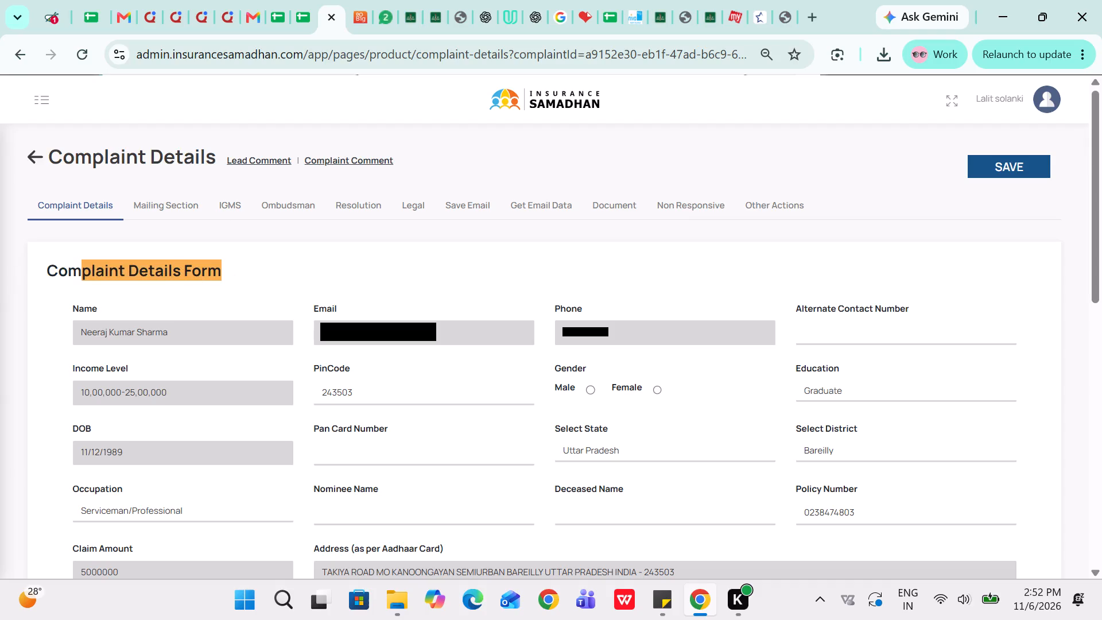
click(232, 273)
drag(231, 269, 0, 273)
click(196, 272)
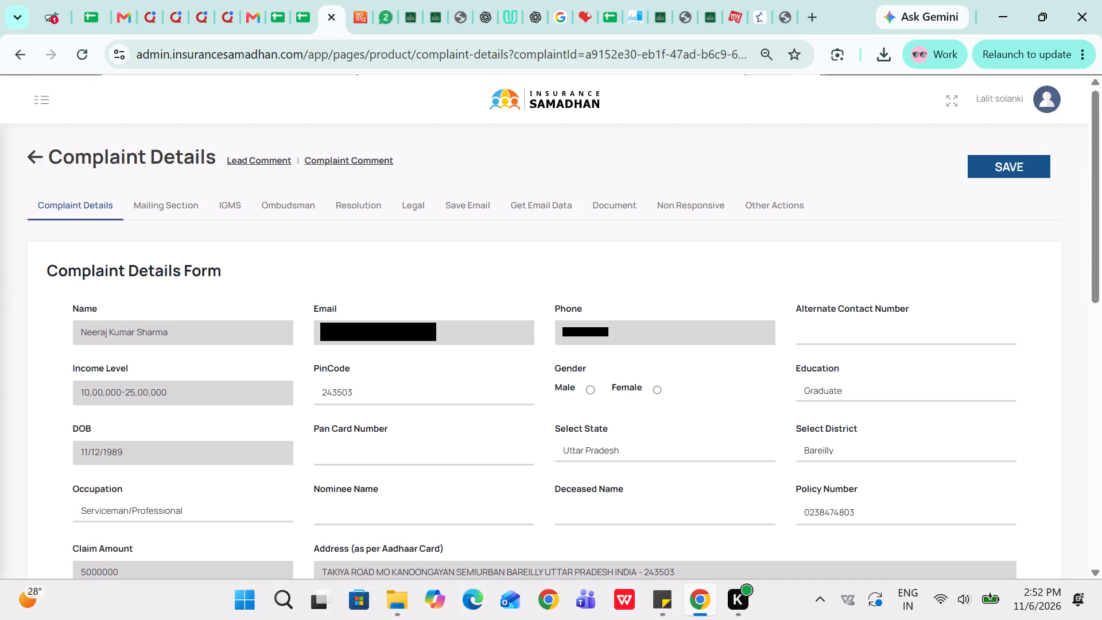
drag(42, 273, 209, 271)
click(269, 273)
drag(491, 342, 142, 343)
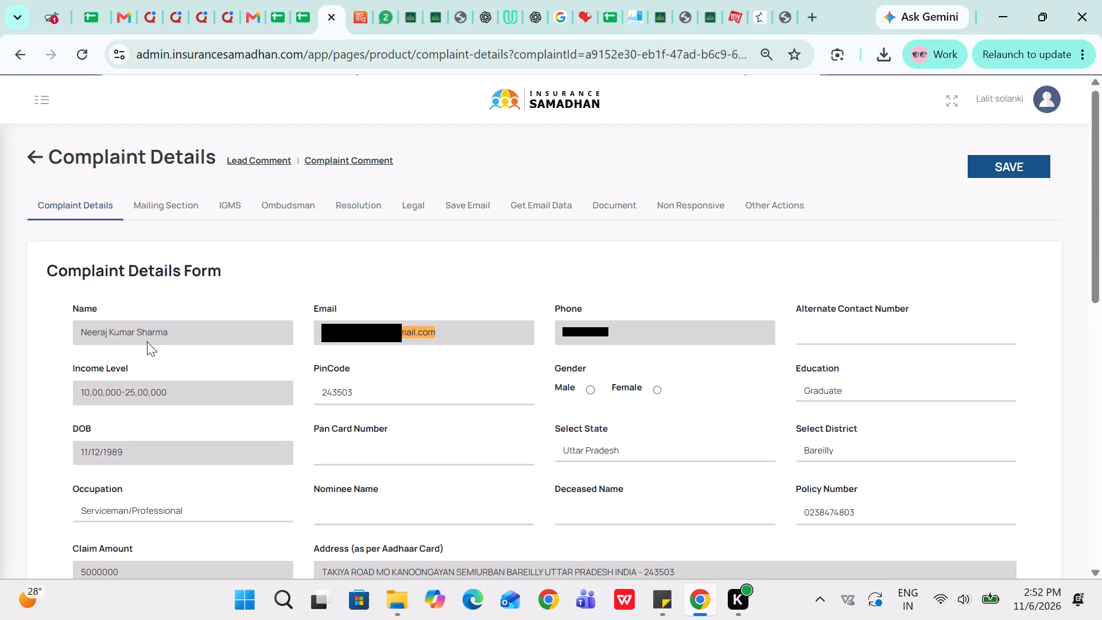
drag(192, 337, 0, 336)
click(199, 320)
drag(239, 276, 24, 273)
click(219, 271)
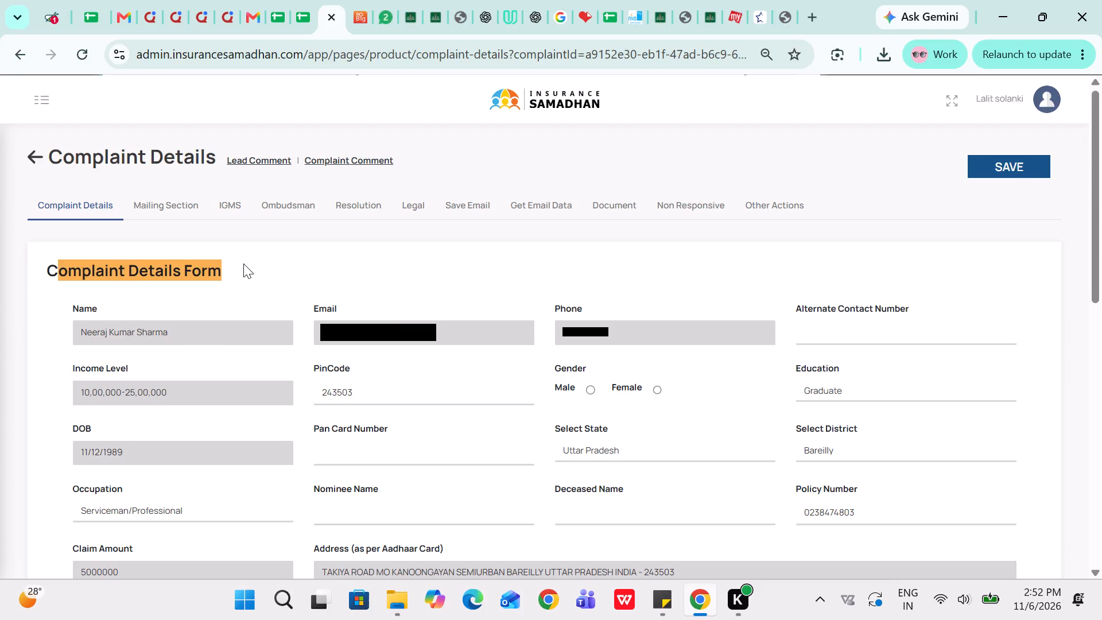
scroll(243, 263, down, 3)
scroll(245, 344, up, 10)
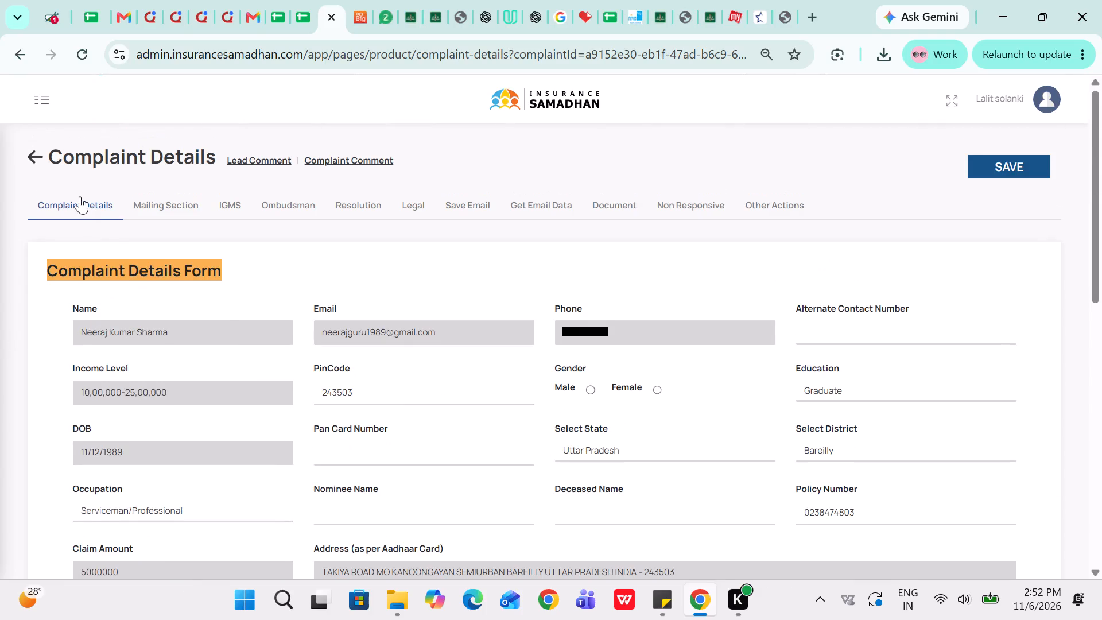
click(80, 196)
Return to All Complaints and open the communication log of the customer's complaint.
click(32, 153)
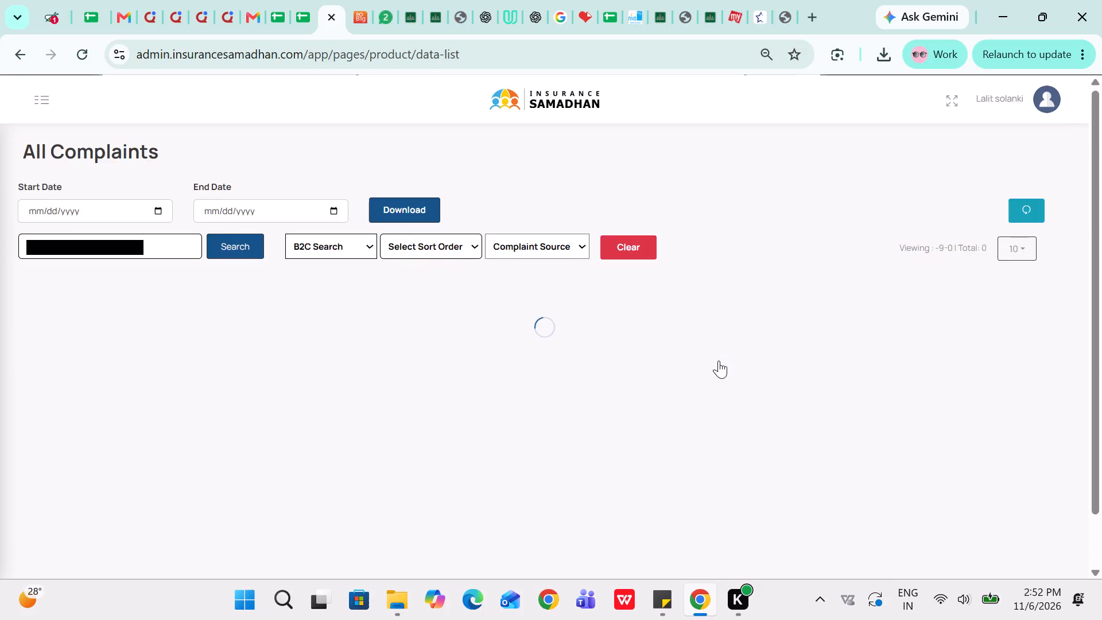
scroll(719, 361, left, 5)
click(34, 153)
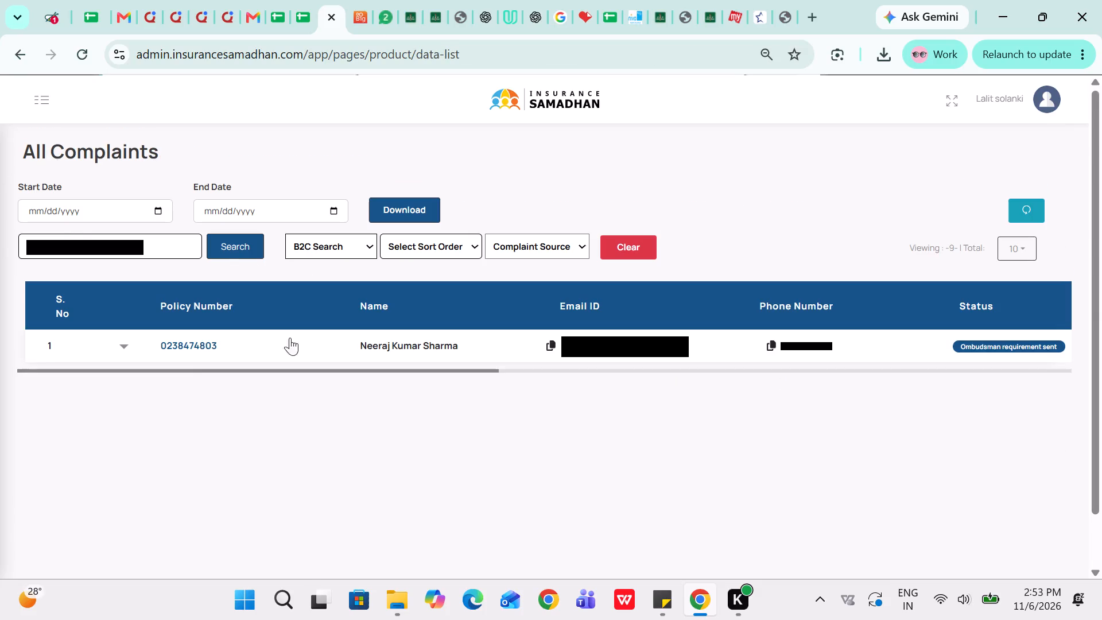
click(193, 346)
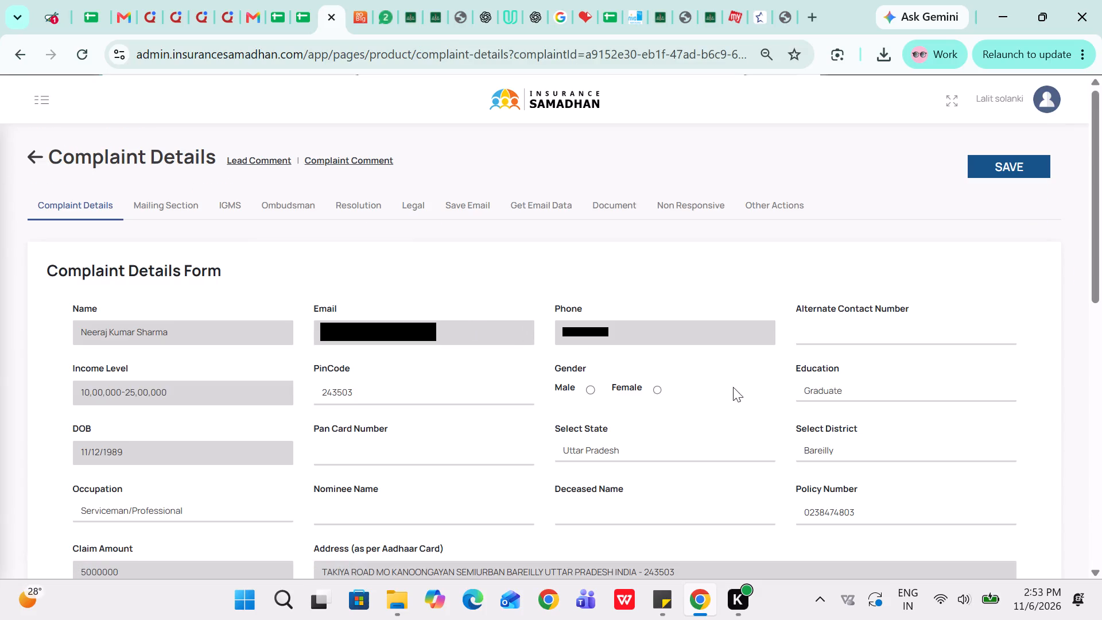
Review the contact, policy, assignment and status fields in the Complaint Details form, and return to All Complaints.
drag(636, 339, 418, 342)
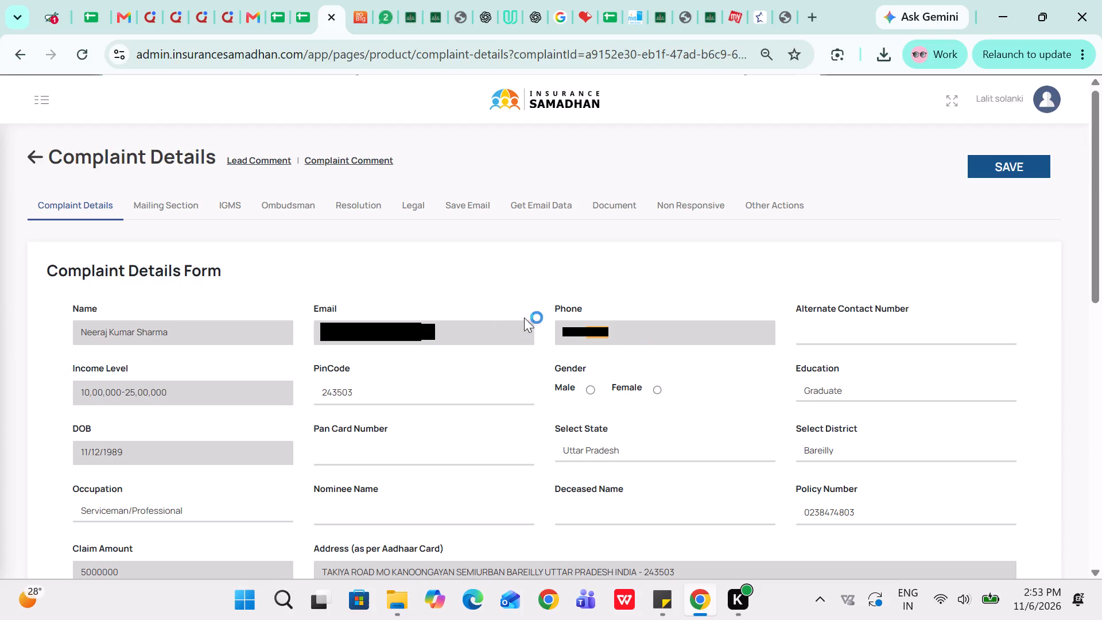
scroll(540, 305, down, 2)
scroll(170, 357, up, 3)
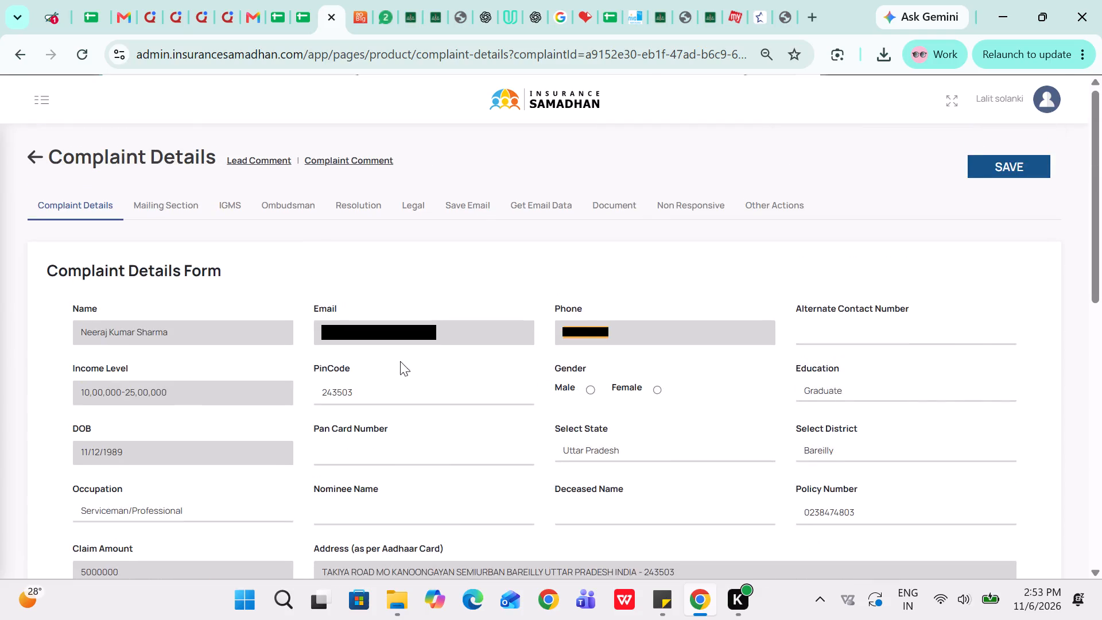
scroll(409, 357, down, 4)
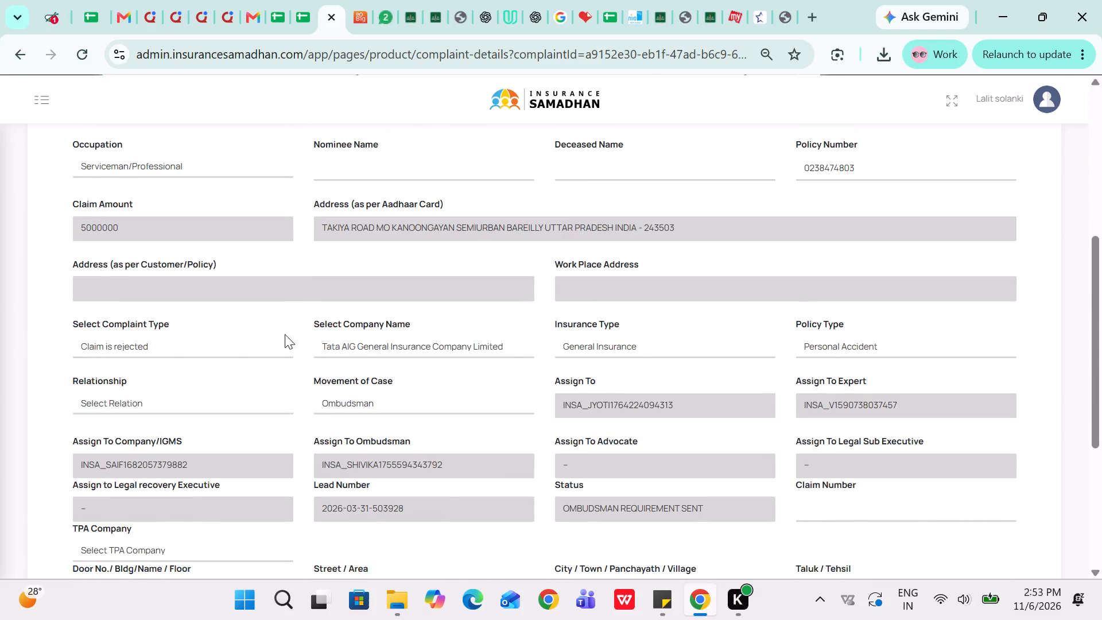
scroll(220, 339, up, 4)
scroll(156, 324, up, 5)
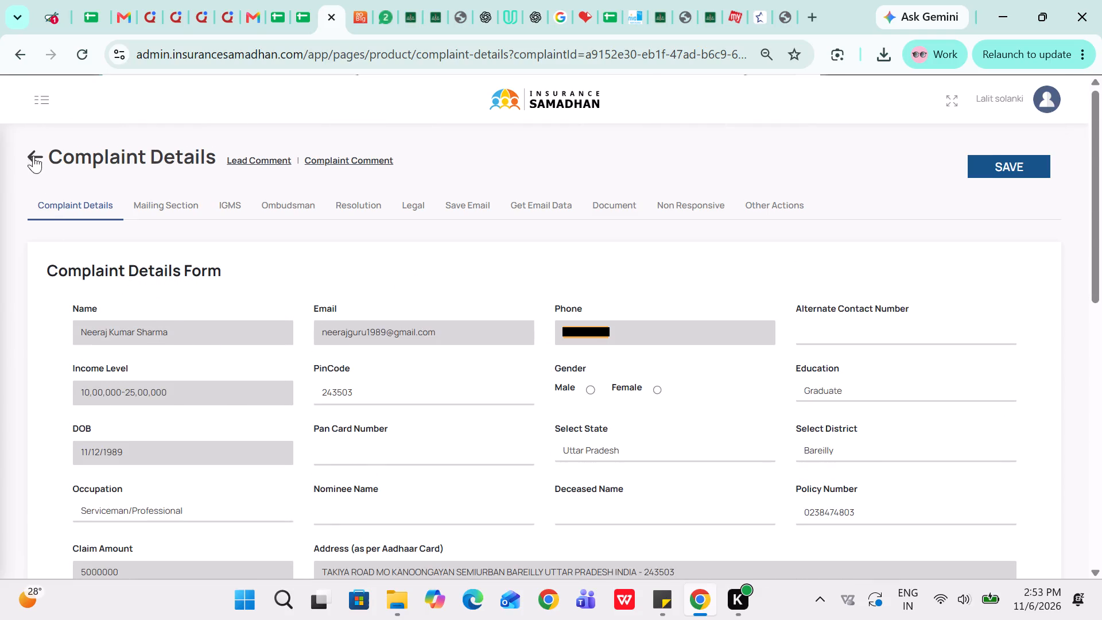
click(36, 153)
click(117, 0)
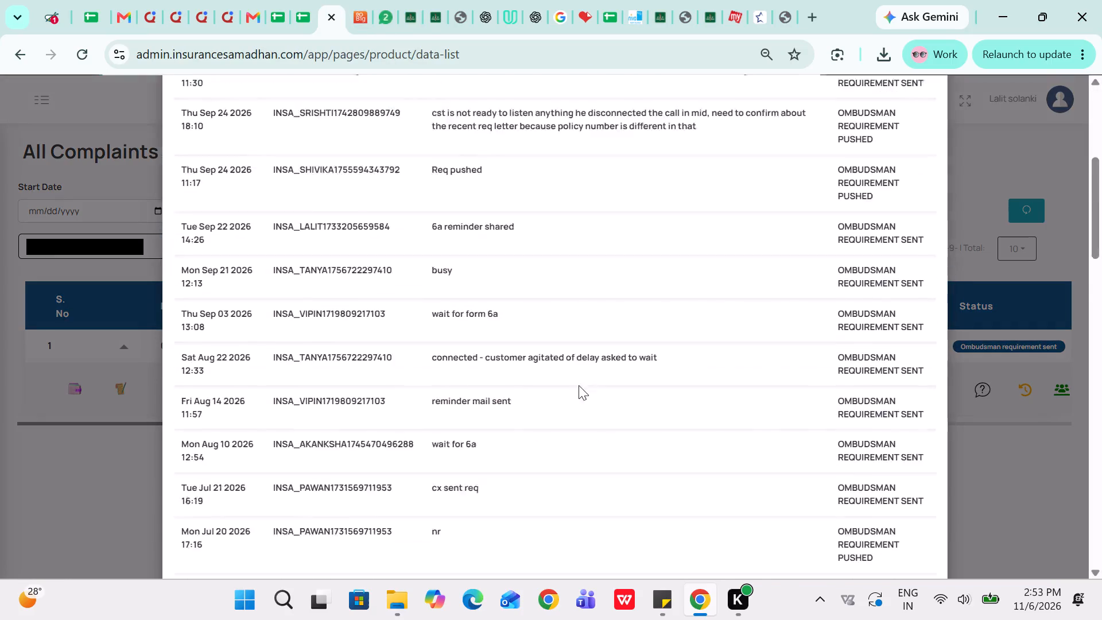
Add the comment "6a reminder shared." to the complaint's communication log and save it.
scroll(579, 385, down, 19)
click(617, 547)
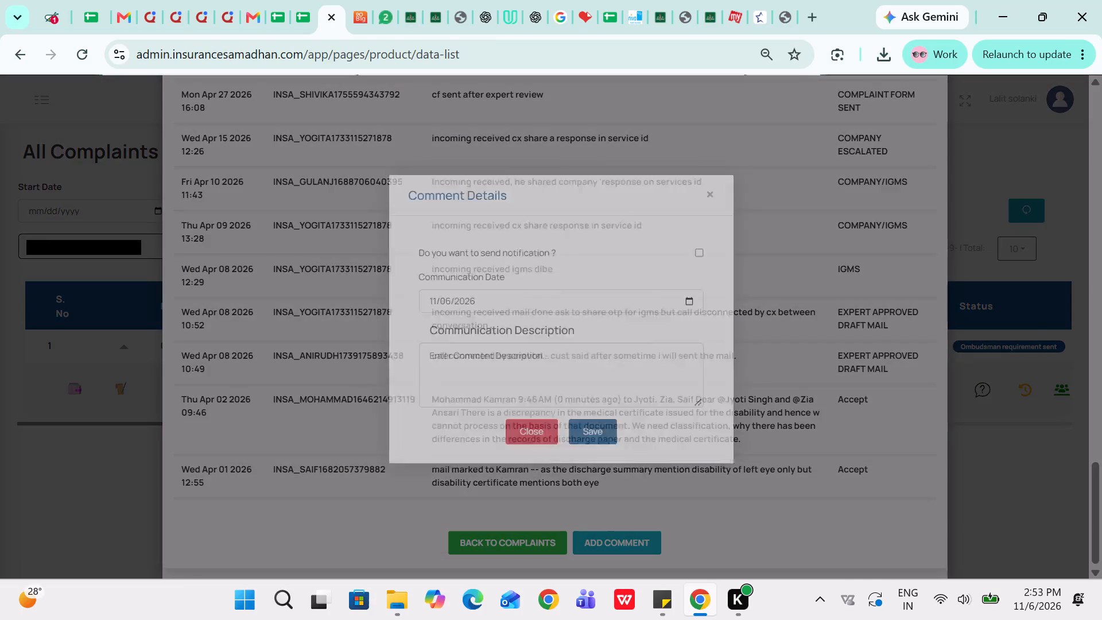
click(530, 373)
text(6a reind)
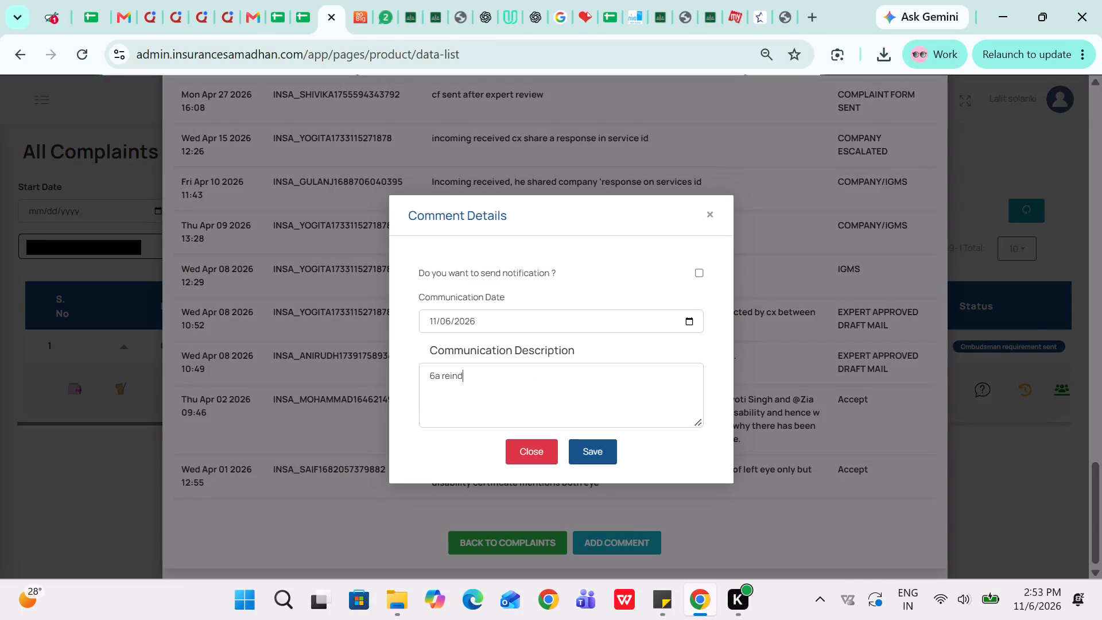
key(BackSpace)
key(BackSpace)
key(BackSpace)
text(minder shared.)
click(608, 457)
Search All Complaints for the next customer's copied email and review the latest entry in the first complaint's communication log.
click(3, 307)
click(0, 283)
drag(154, 246, 0, 255)
key(ctrl+v)
click(238, 243)
click(591, 492)
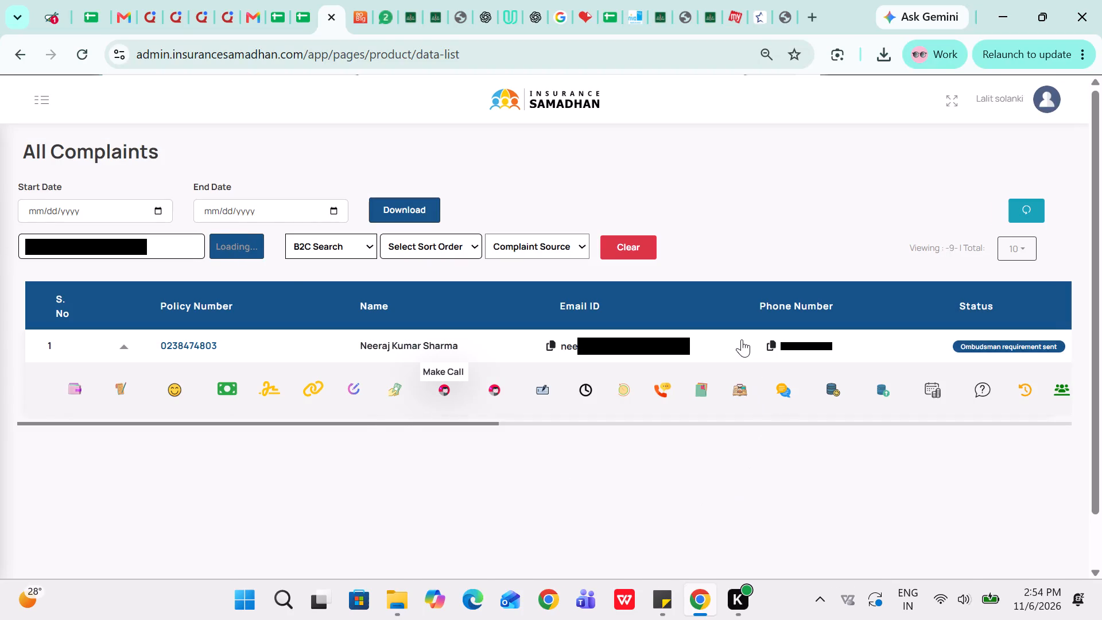
click(724, 344)
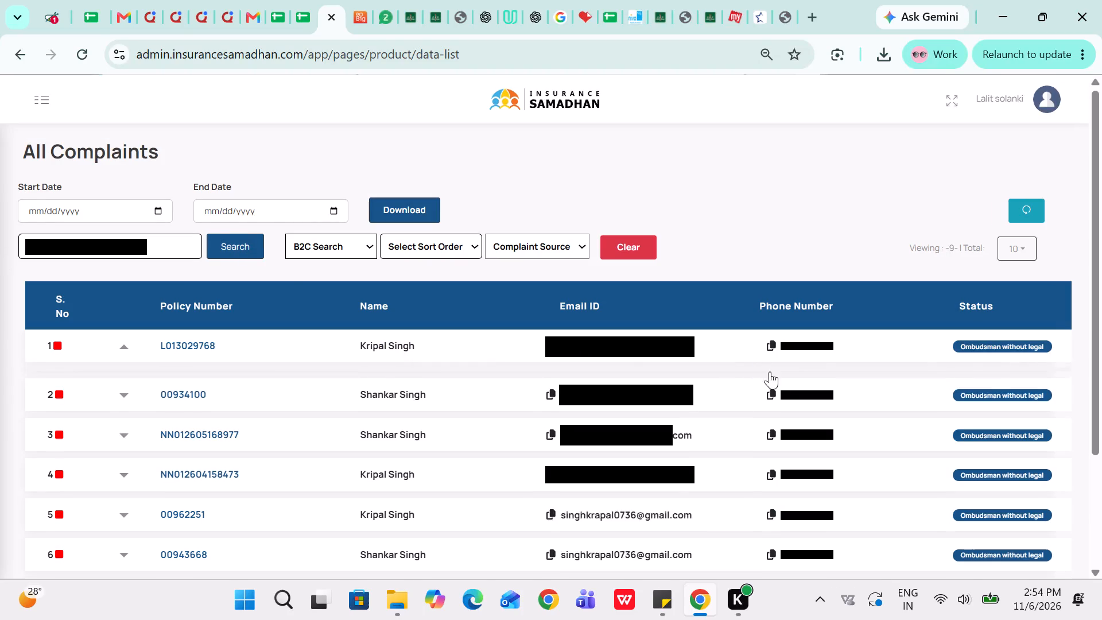
click(788, 386)
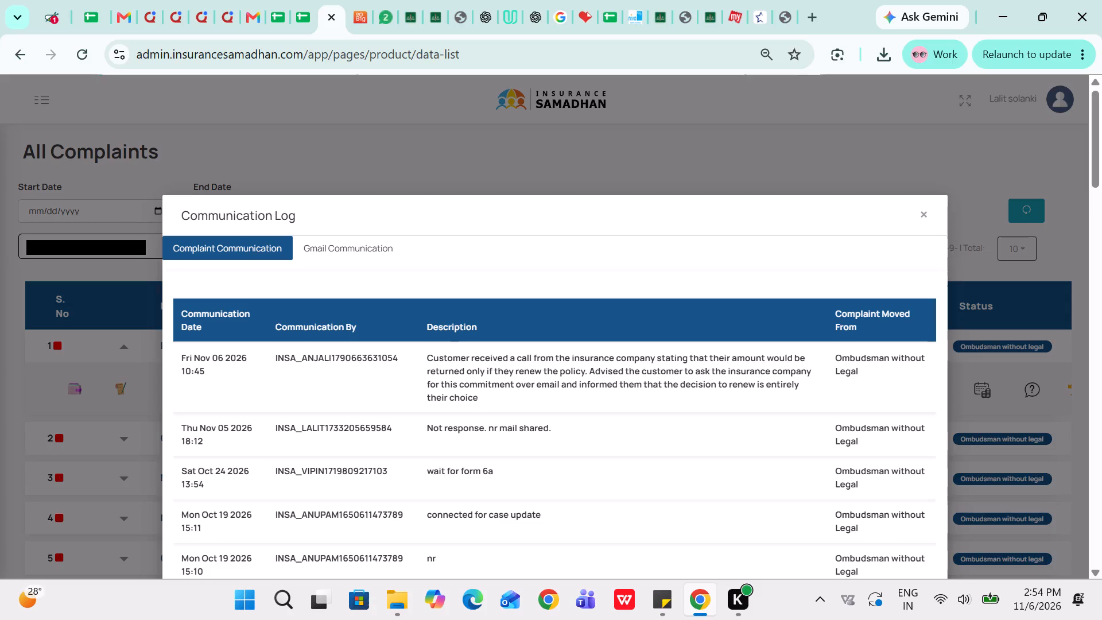
drag(496, 408, 440, 365)
click(558, 374)
drag(487, 404, 412, 361)
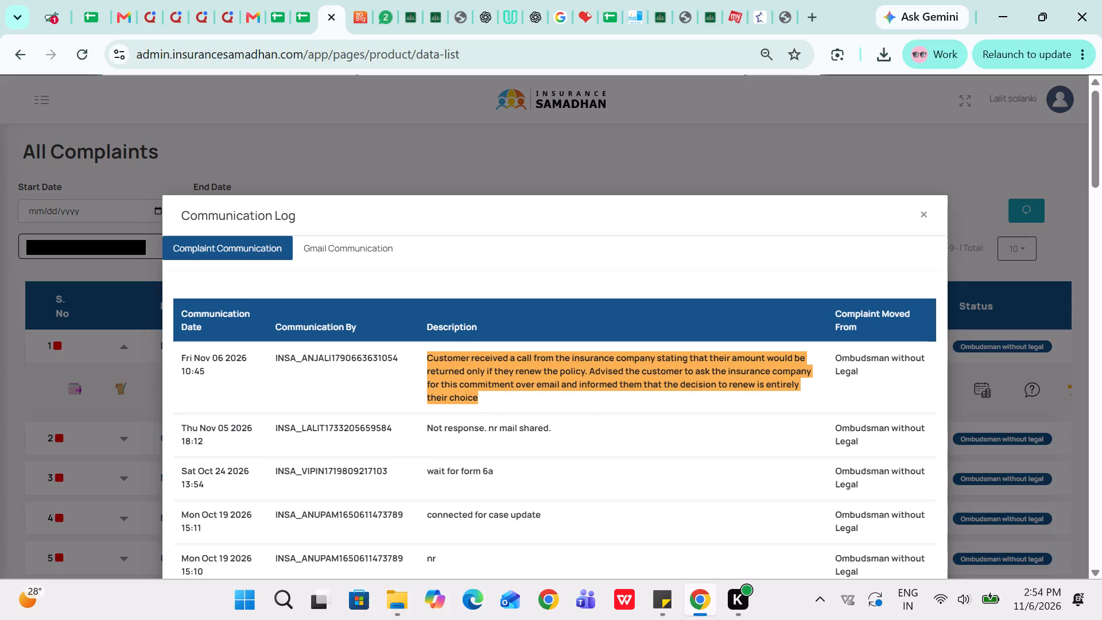
click(612, 433)
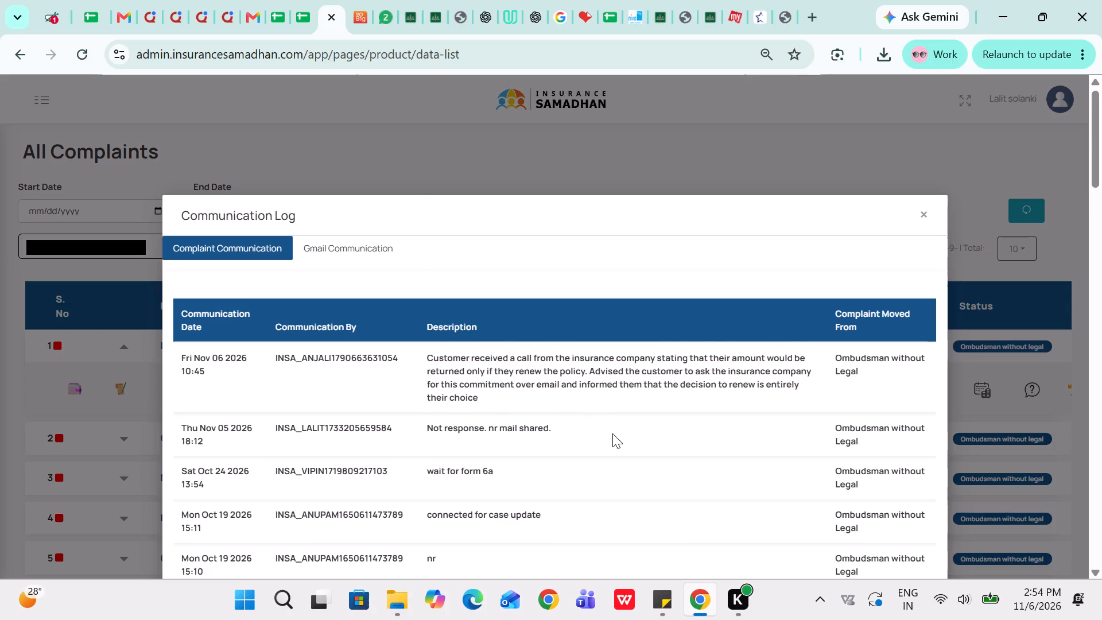
click(436, 142)
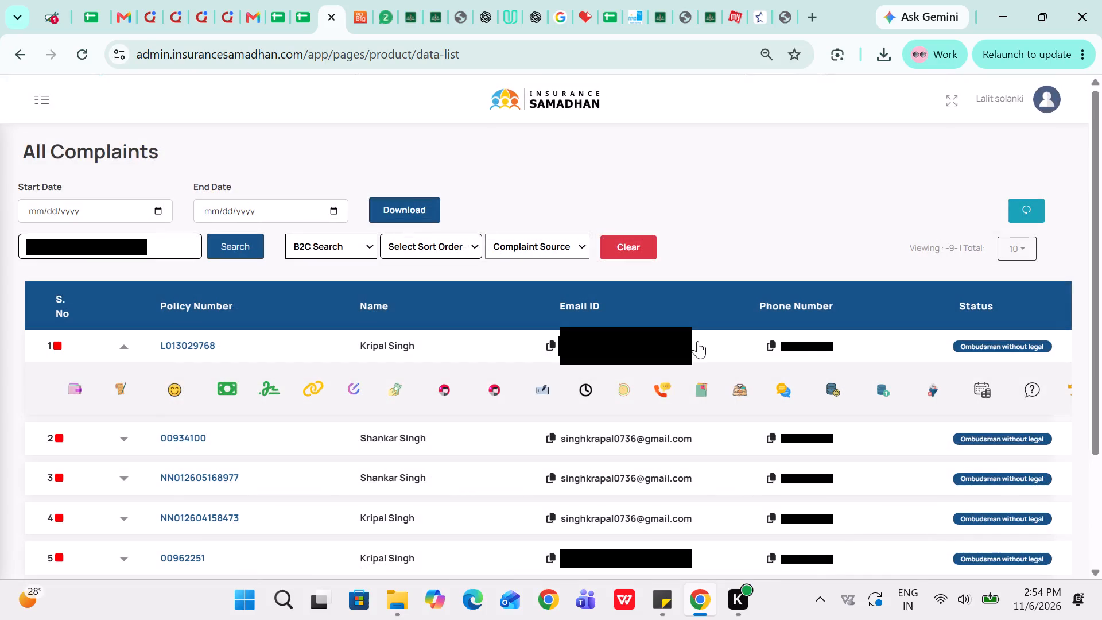
click(727, 335)
scroll(728, 335, down, 2)
click(750, 331)
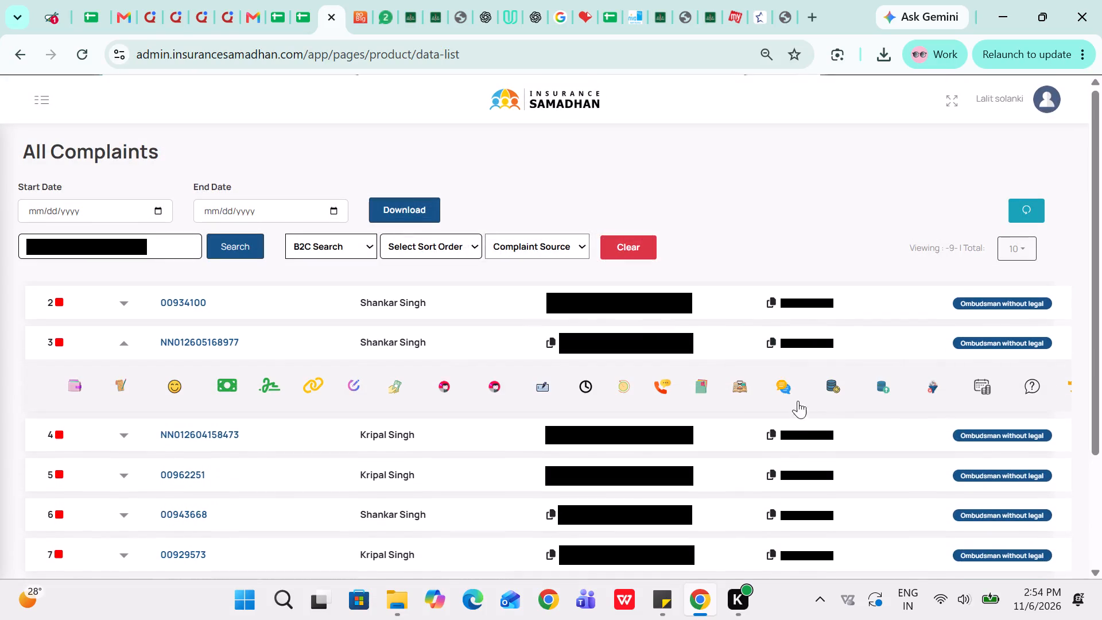
click(788, 388)
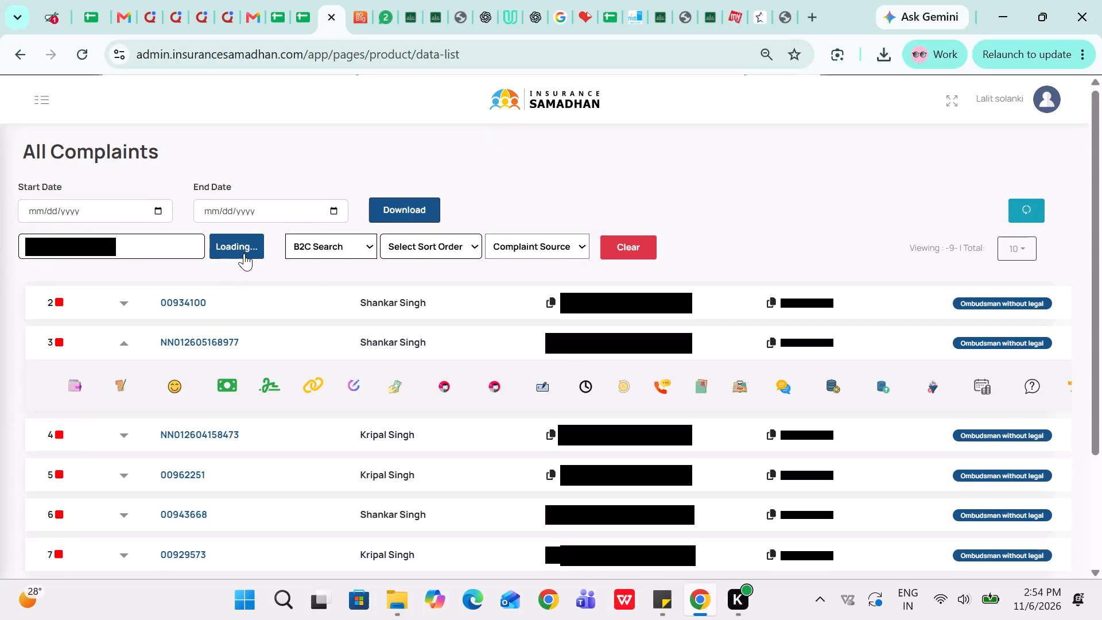
Review the found complaint's communication log and its dated status history through to the last status.
click(734, 339)
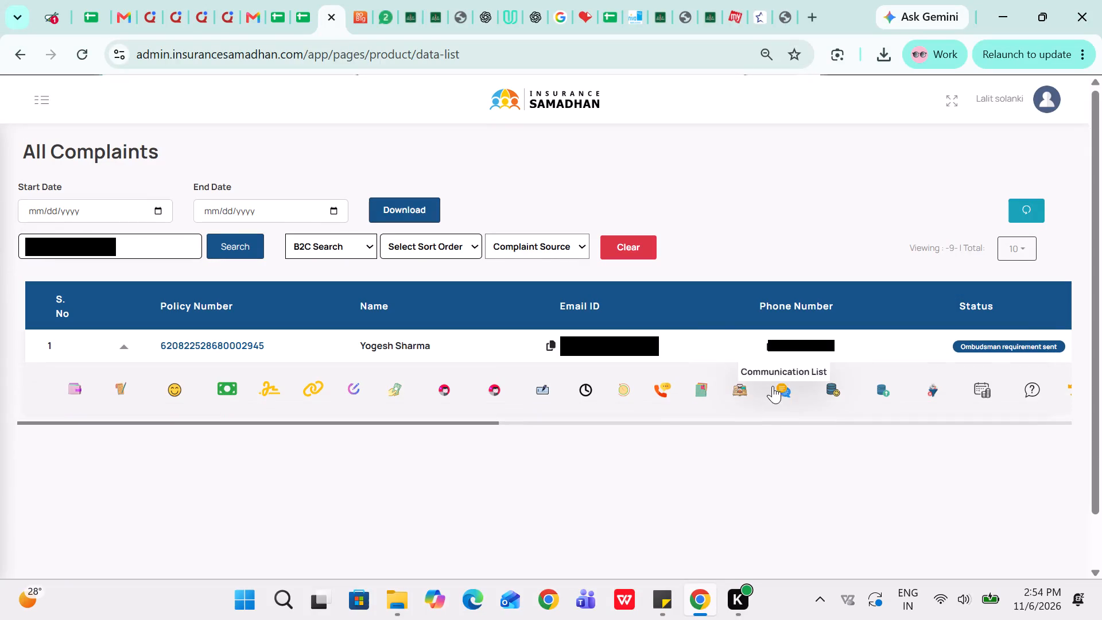
click(783, 387)
drag(568, 365, 409, 348)
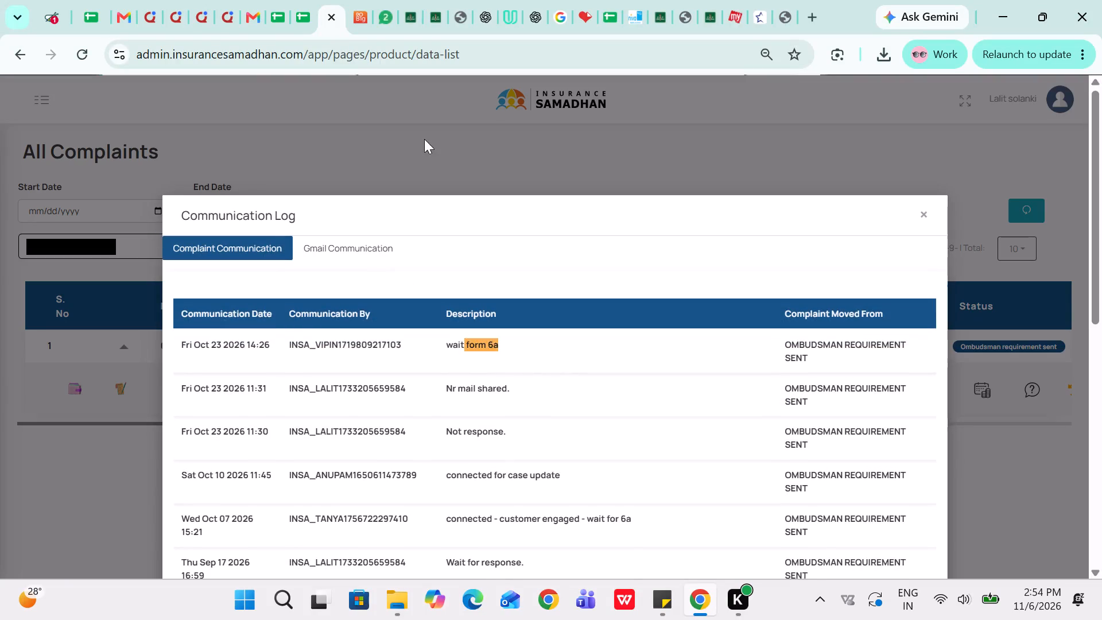
click(424, 139)
click(622, 388)
scroll(669, 399, down, 5)
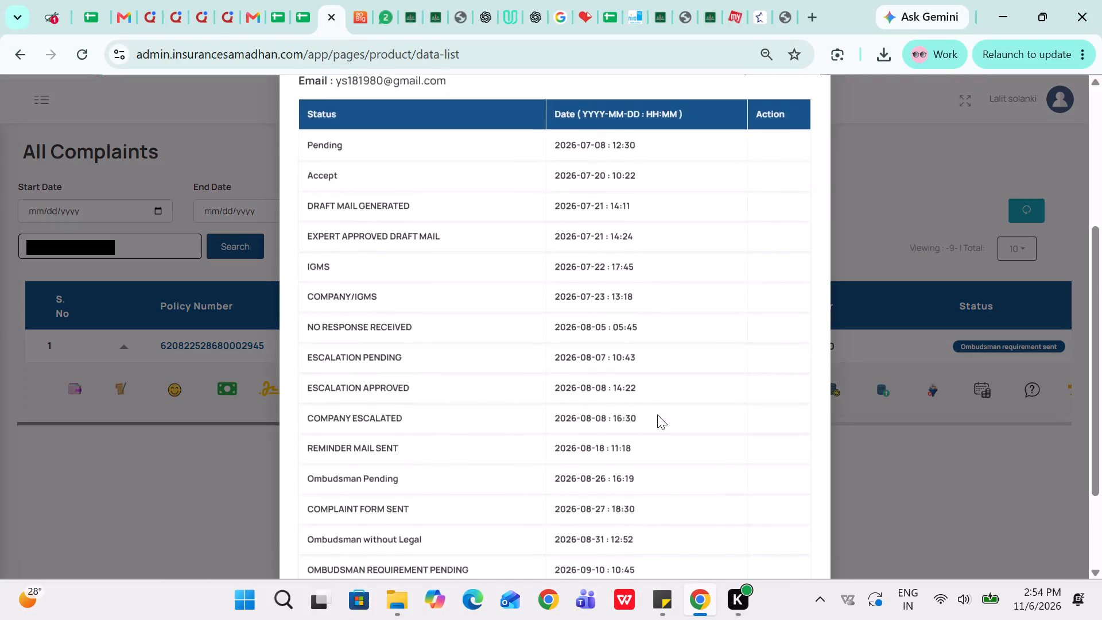
scroll(657, 414, down, 8)
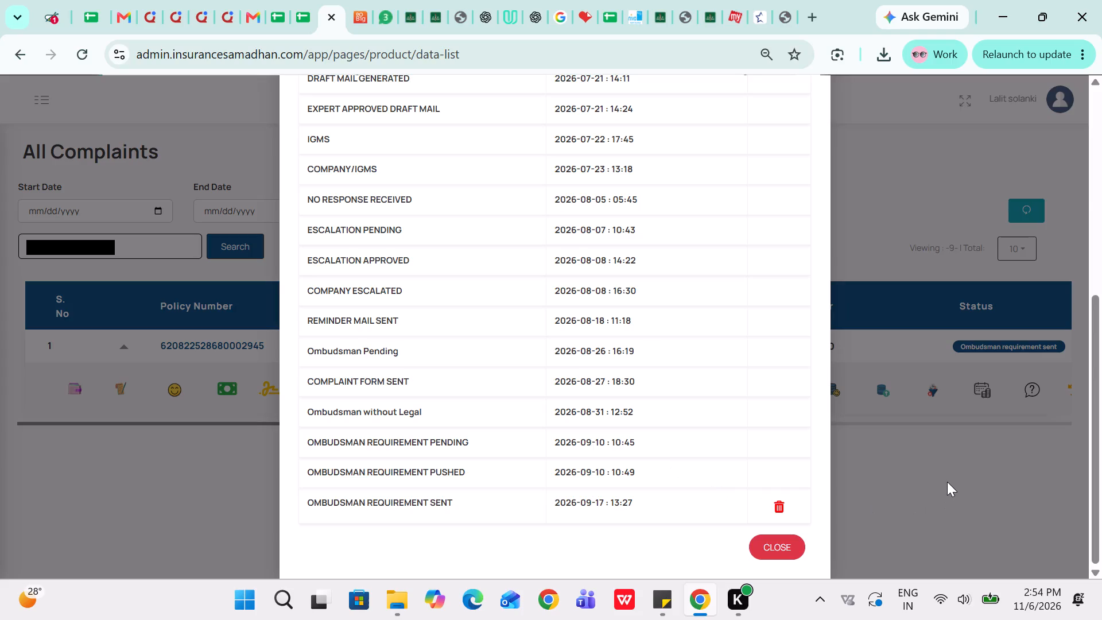
click(939, 475)
click(771, 342)
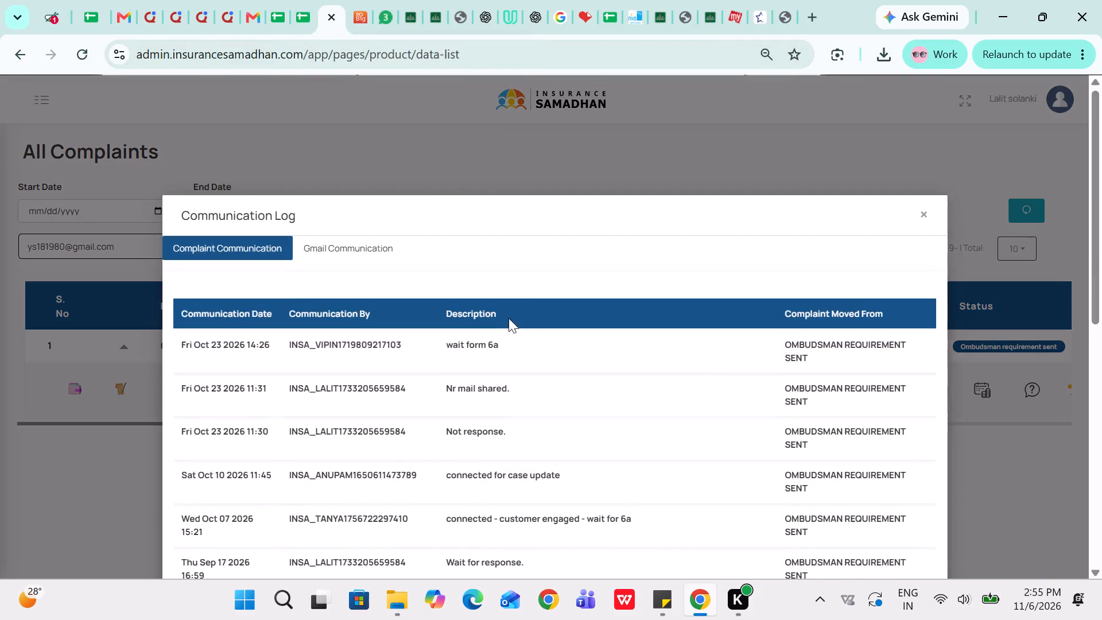
click(460, 145)
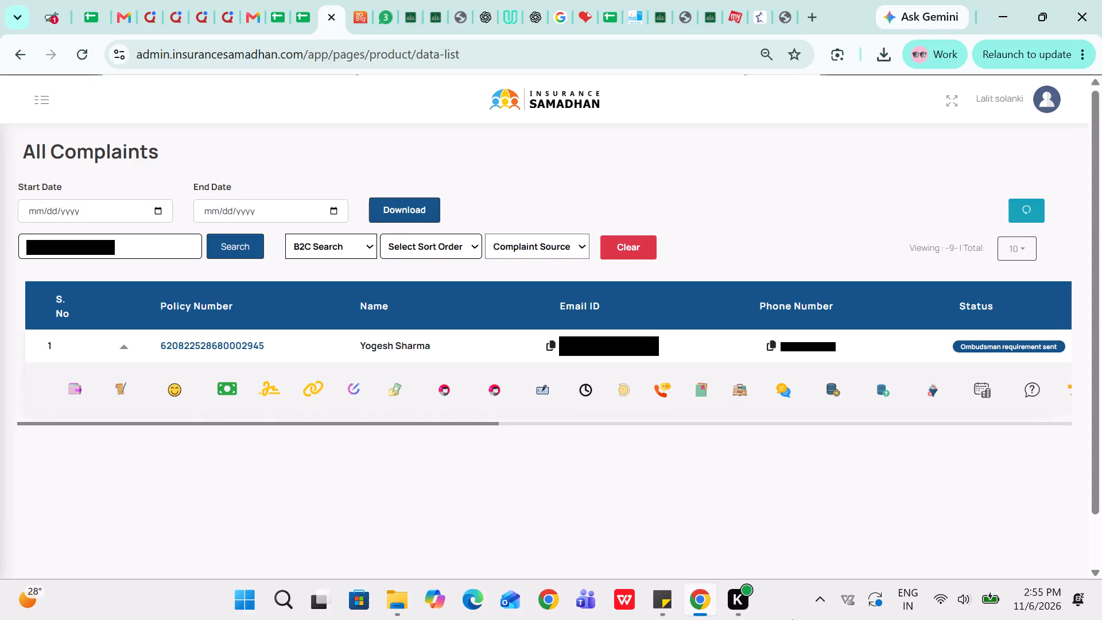
click(369, 0)
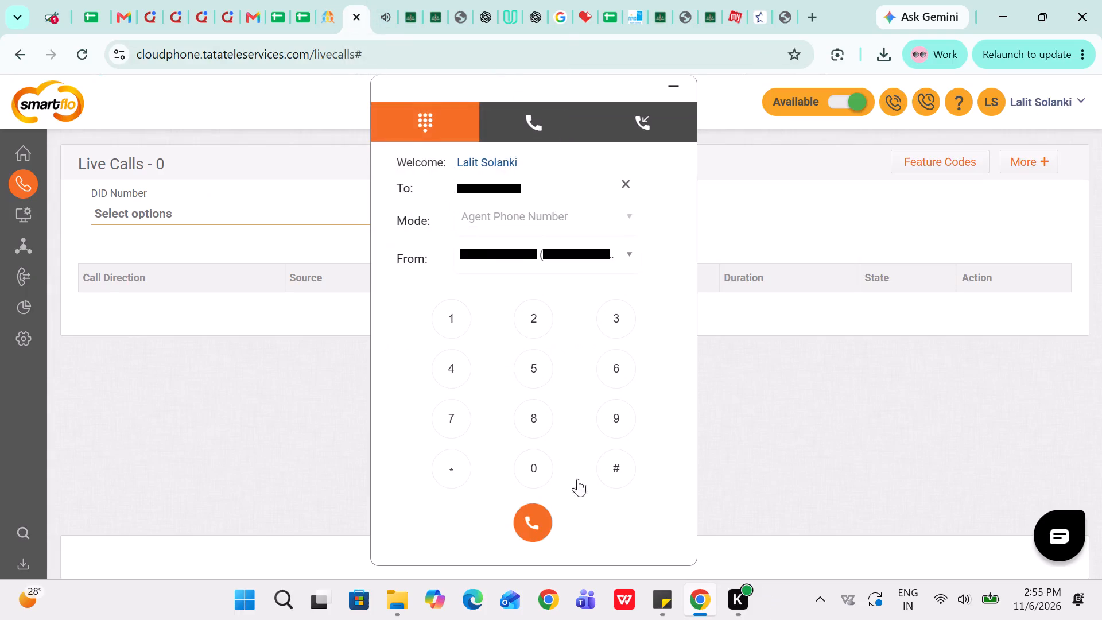
click(540, 525)
click(806, 450)
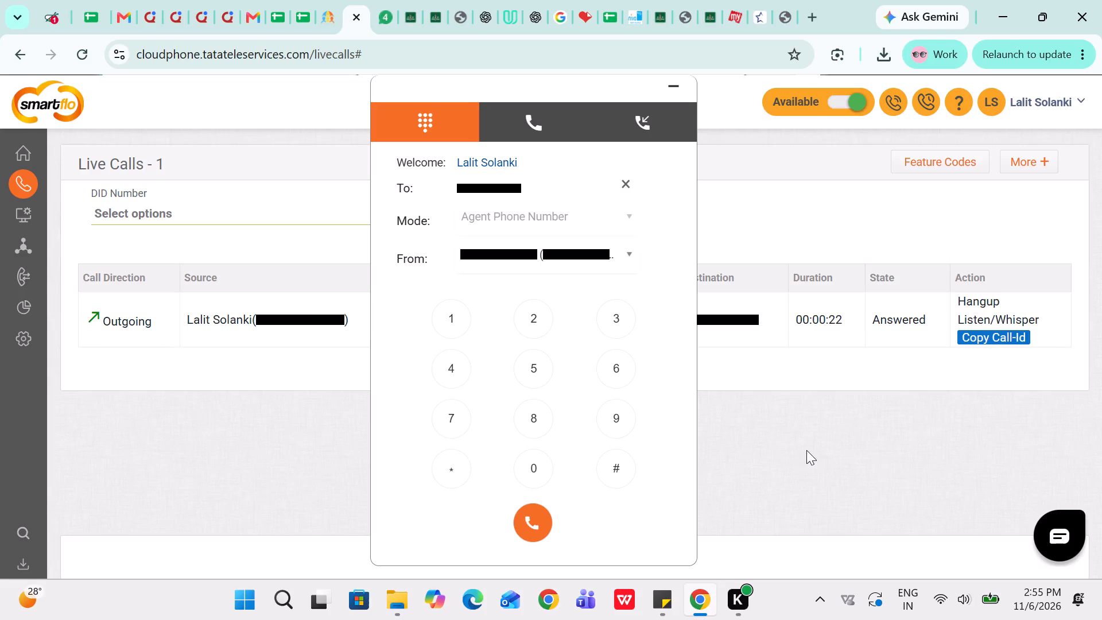
Return to the Insurance Samadhan portal and start a new comment in the called customer's communication log.
click(316, 0)
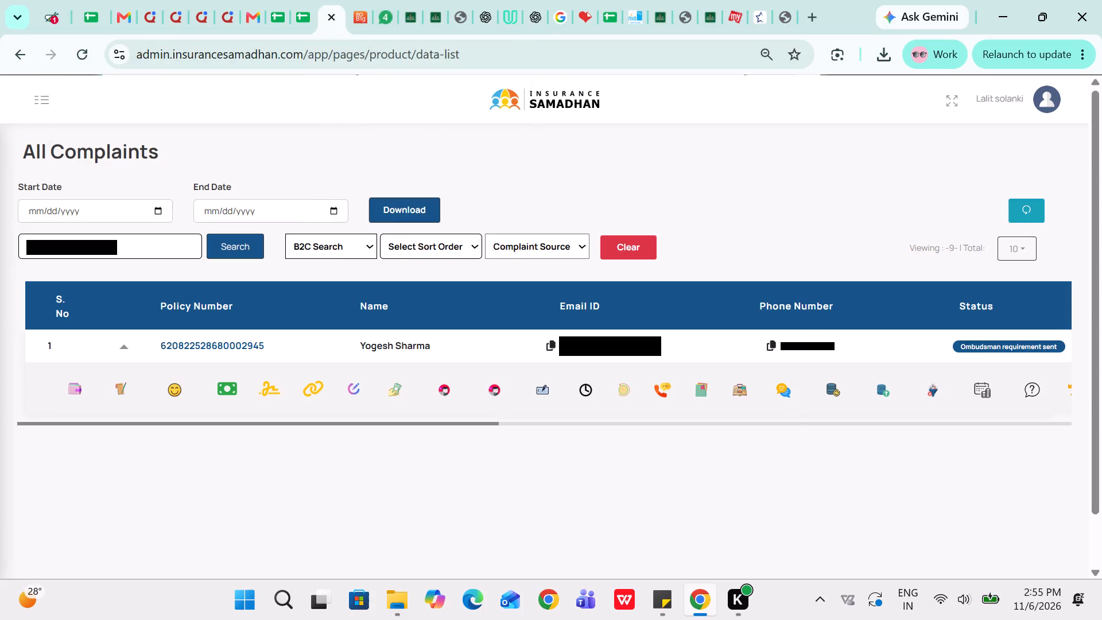
click(788, 391)
scroll(549, 372, down, 3)
scroll(549, 372, up, 1)
scroll(549, 372, down, 8)
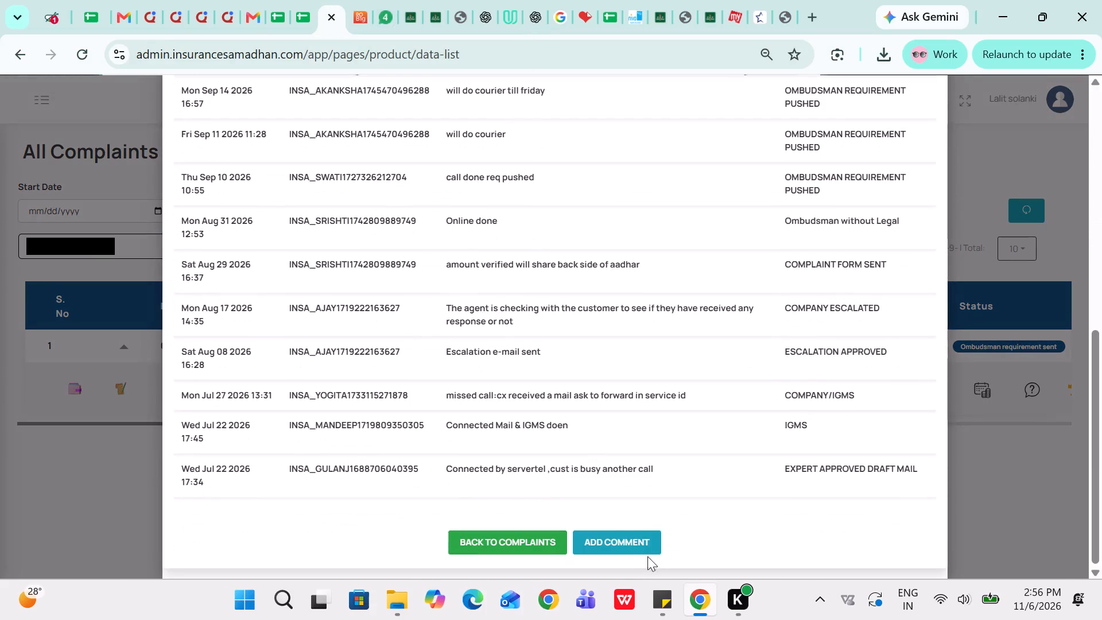
click(655, 536)
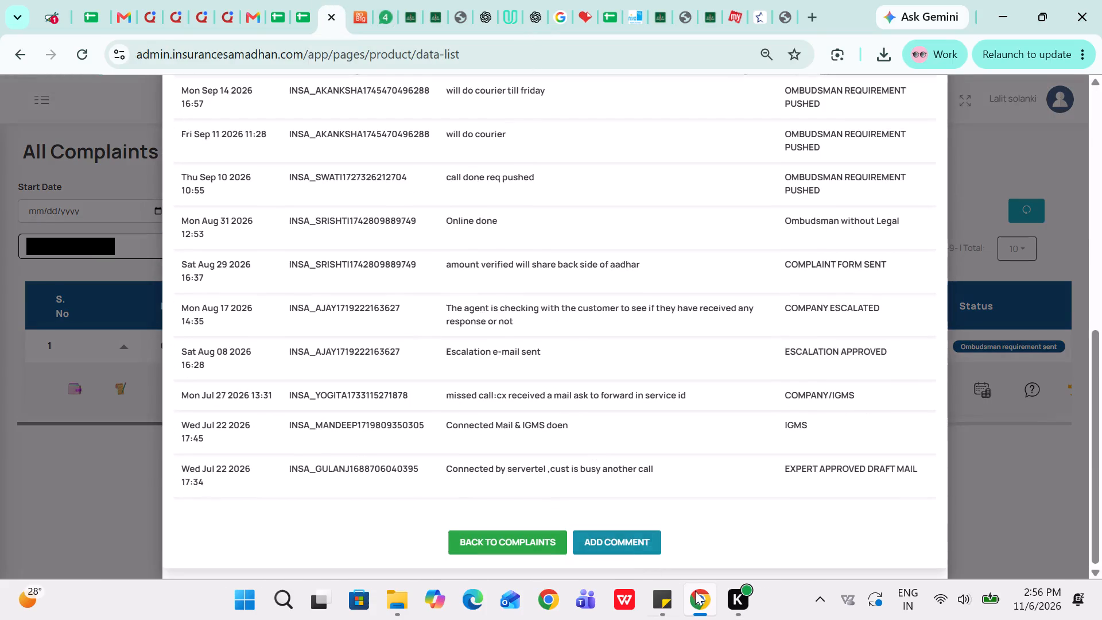
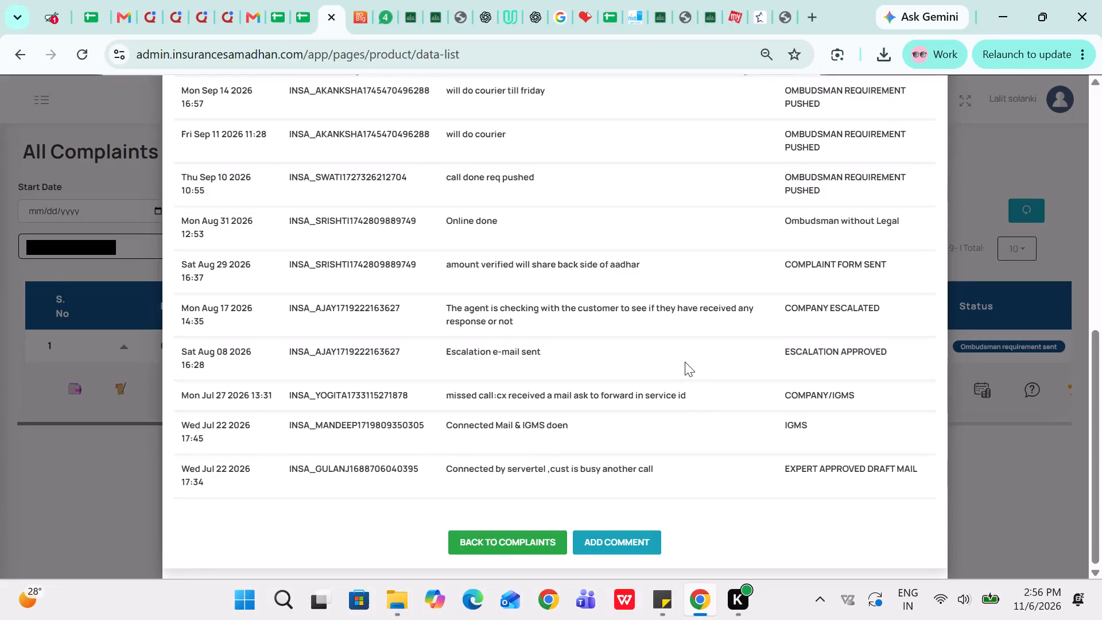
Reopen the communication log of the called customer's complaint, add the comment "tried twice // NR." and save it.
scroll(650, 368, up, 13)
click(347, 150)
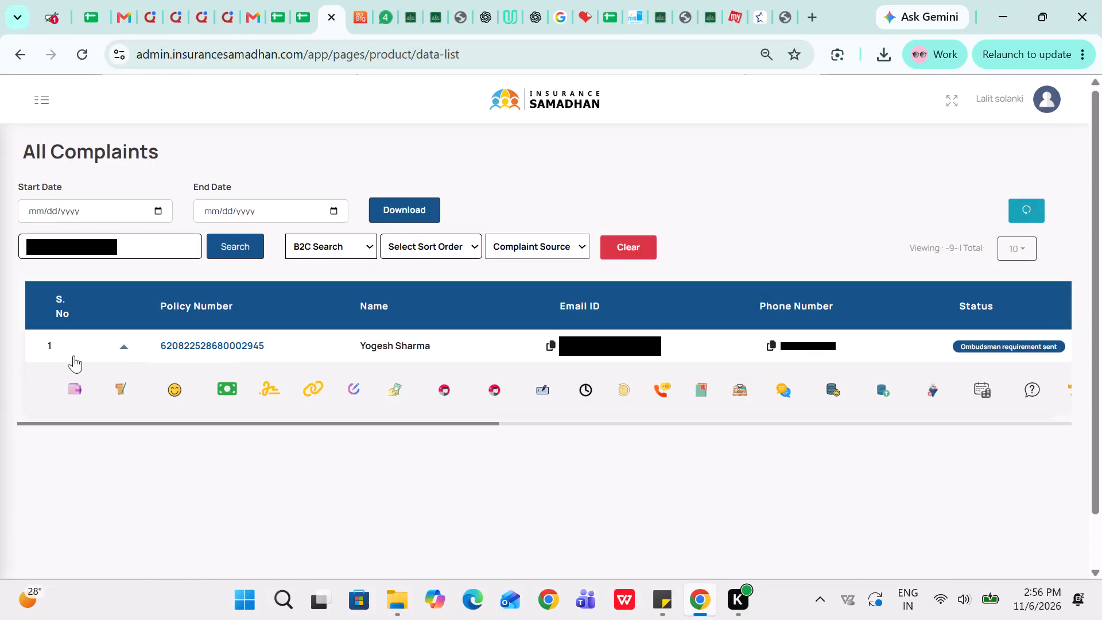
click(122, 347)
click(447, 480)
click(730, 336)
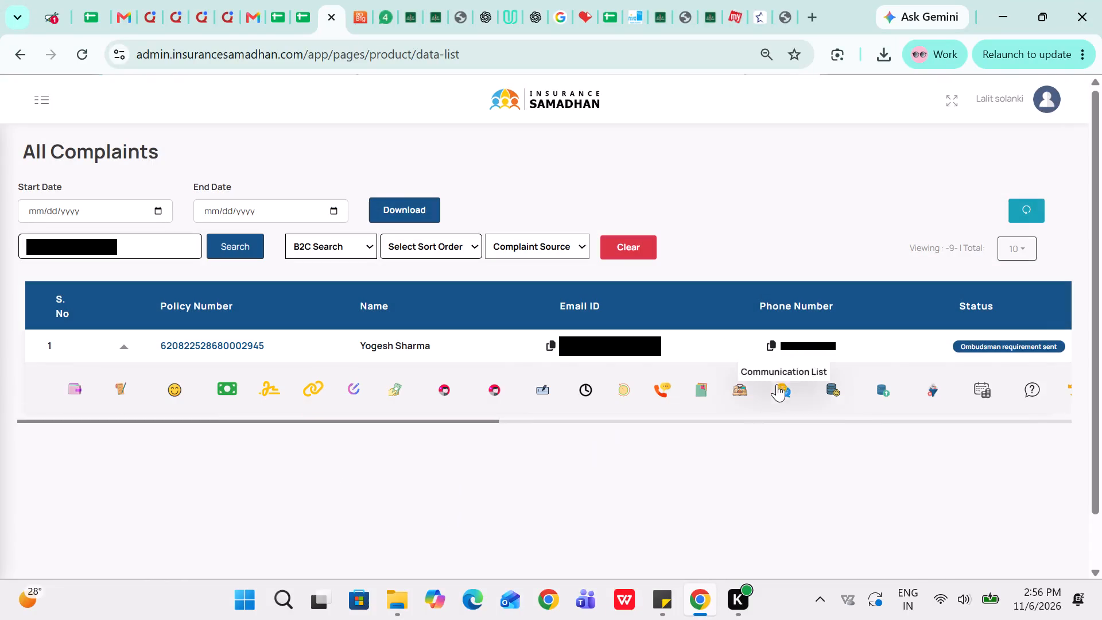
click(785, 385)
scroll(498, 398, down, 8)
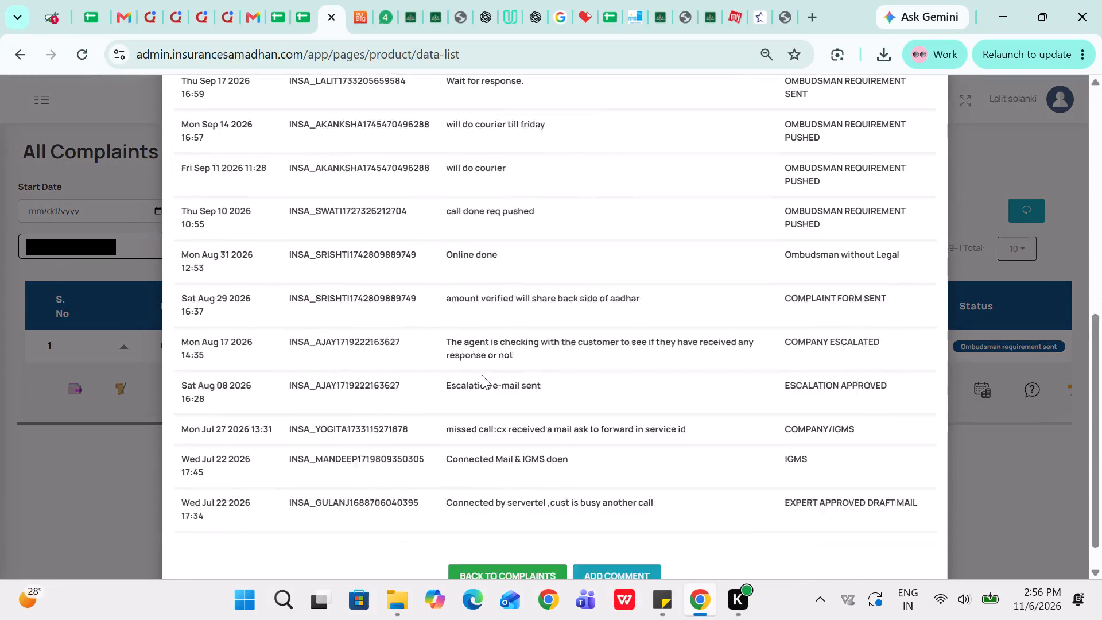
scroll(482, 375, down, 5)
click(615, 550)
click(593, 384)
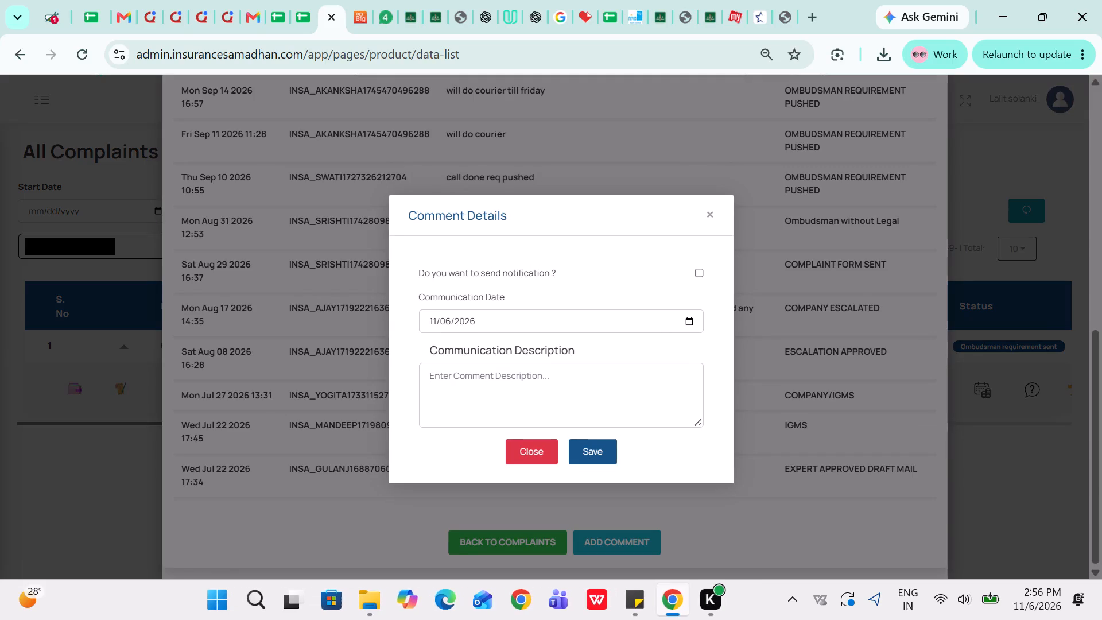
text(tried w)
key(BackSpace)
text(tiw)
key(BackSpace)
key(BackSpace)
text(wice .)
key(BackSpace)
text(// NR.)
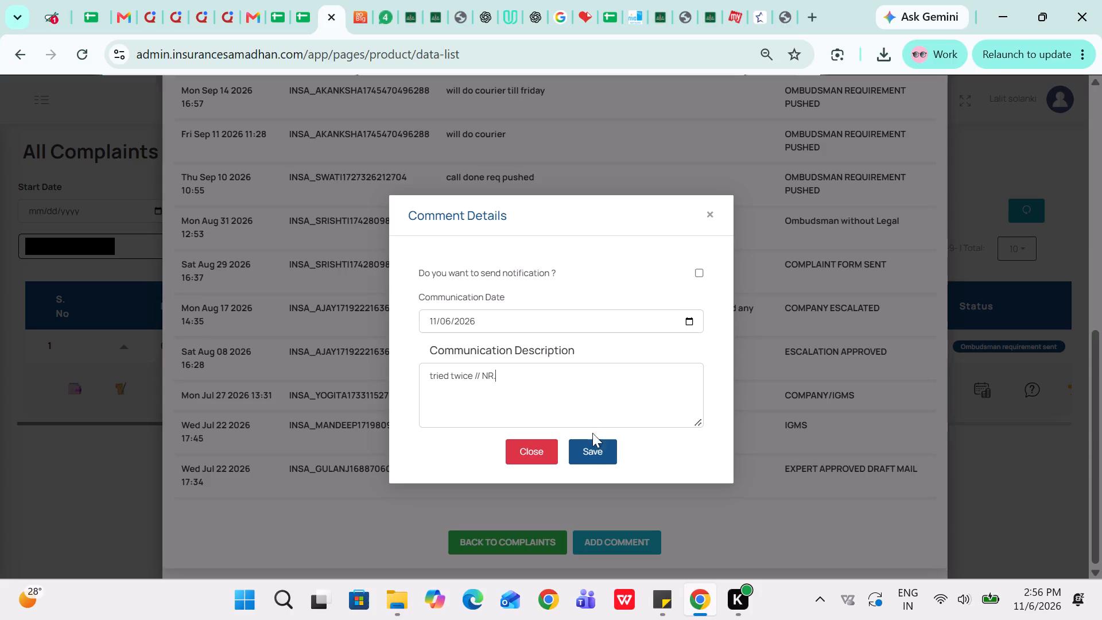
click(592, 455)
click(40, 346)
drag(2, 323, 18, 300)
click(130, 0)
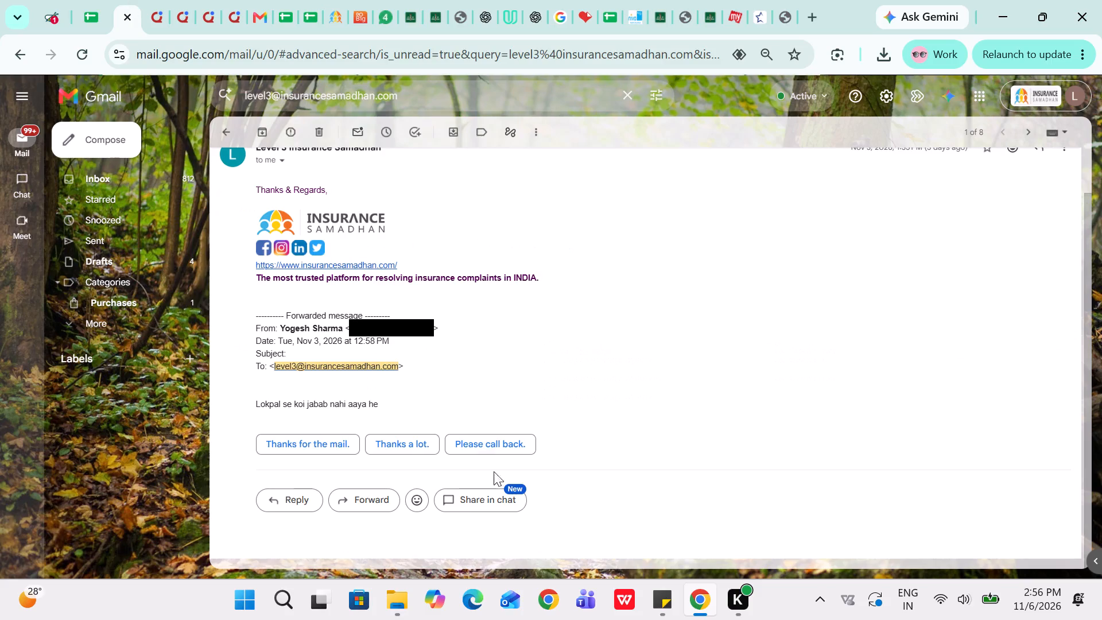
click(290, 504)
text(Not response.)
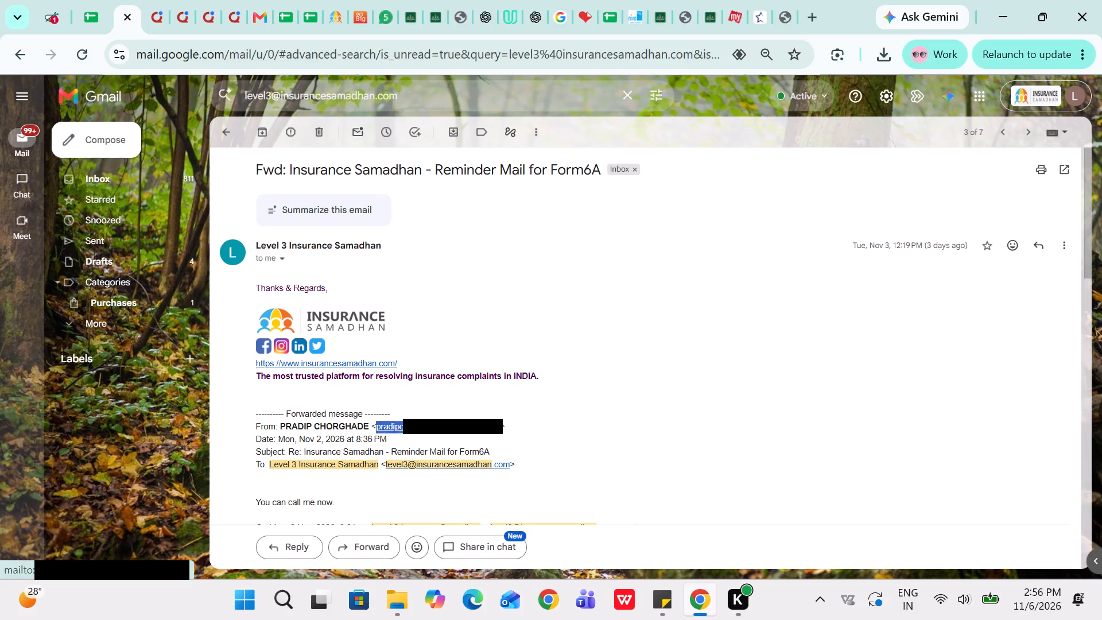
drag(495, 429, 498, 429)
key(ctrl+c)
key(ctrl+c)
key(ctrl+c)
Search All Complaints in the Insurance Samadhan portal for the copied email and review the first complaint's latest communication log entry.
click(335, 0)
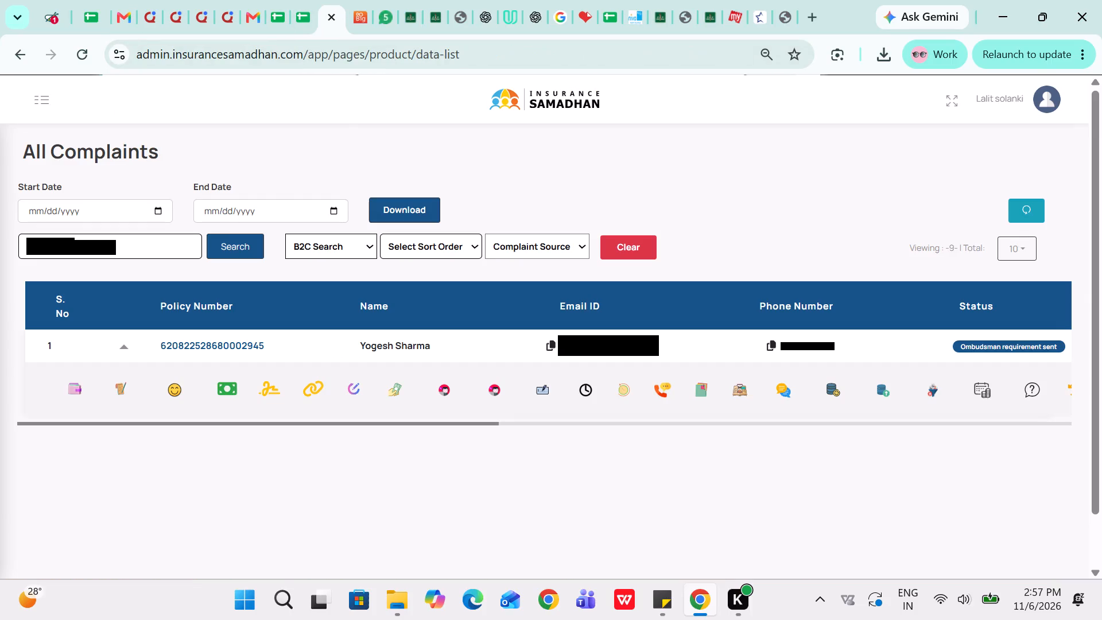
drag(142, 246, 0, 247)
key(ctrl+v)
click(238, 243)
click(662, 474)
click(744, 353)
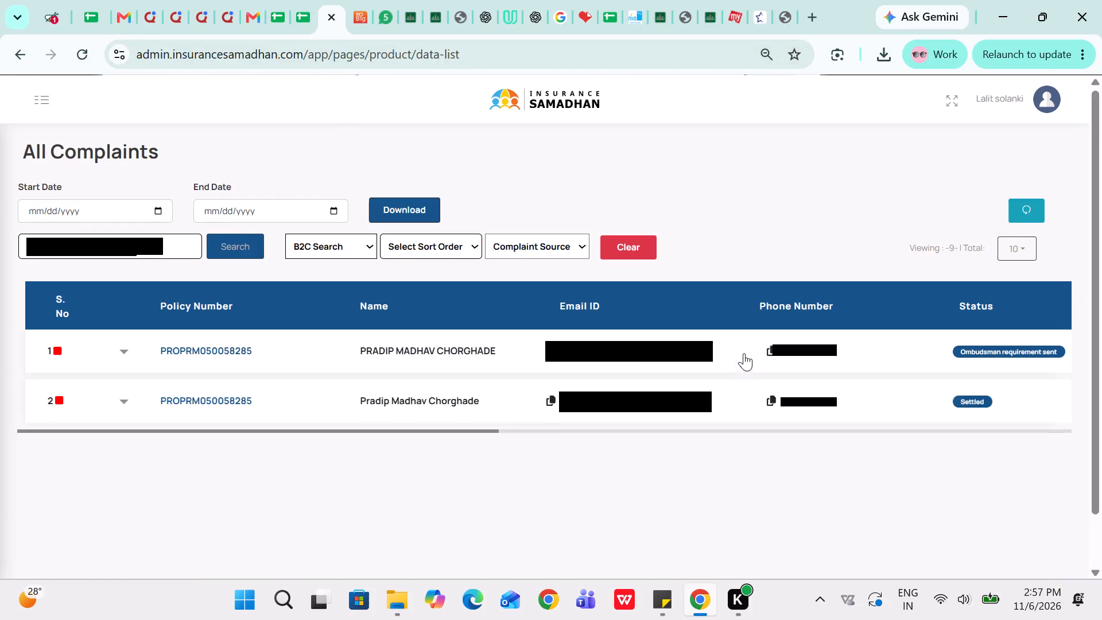
click(781, 398)
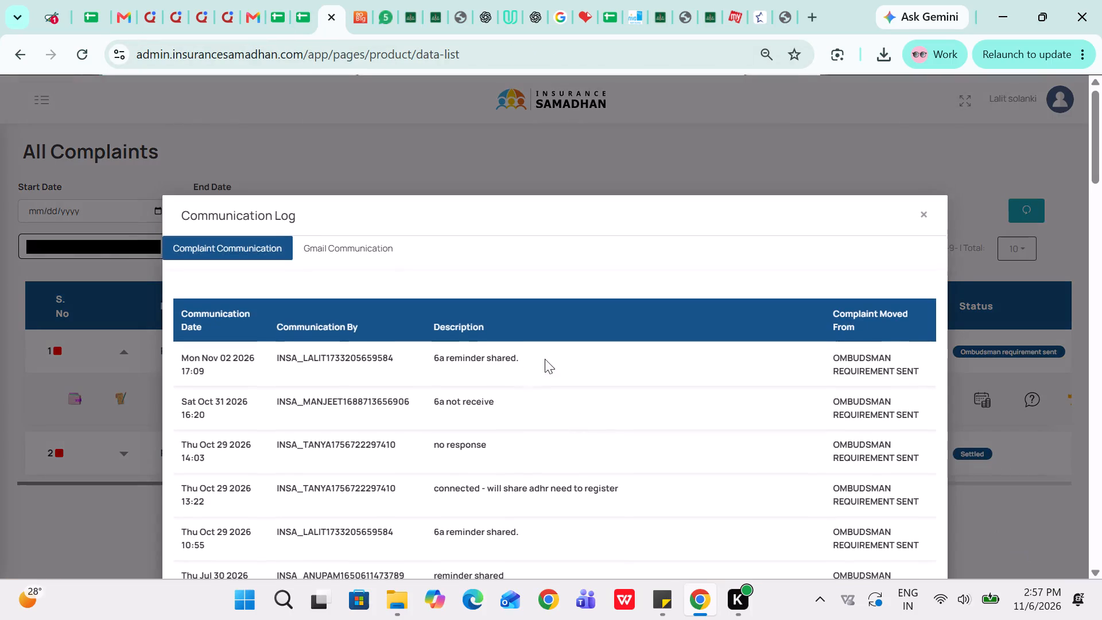
drag(555, 358, 393, 349)
click(426, 136)
Copy the phone number from the first complaint and call it from the Smartflo dialer.
click(759, 351)
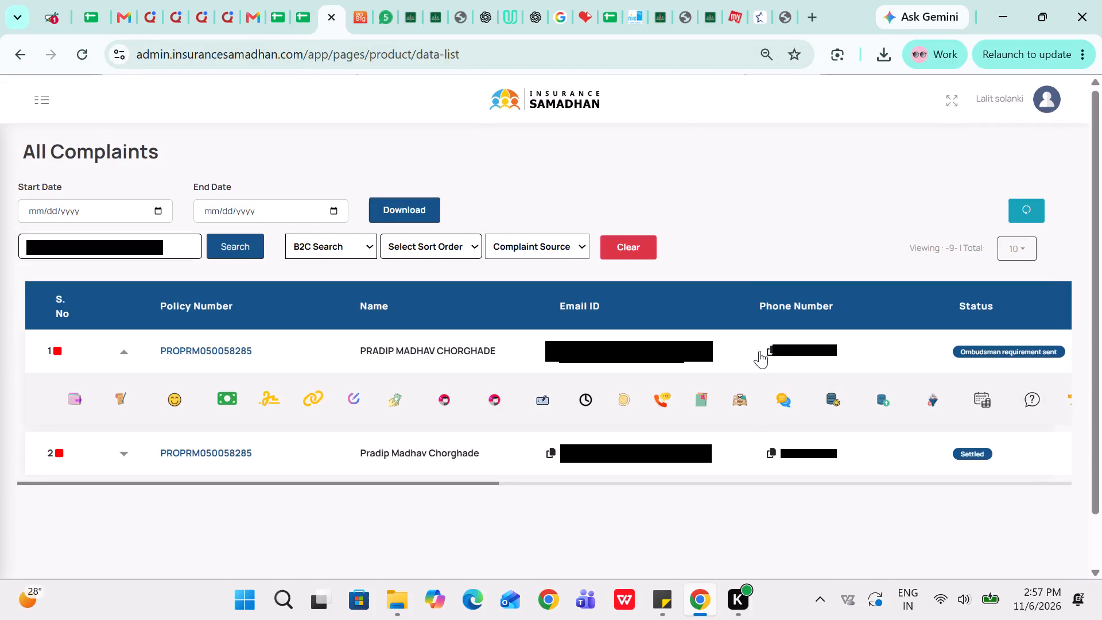
click(765, 347)
click(778, 350)
click(772, 351)
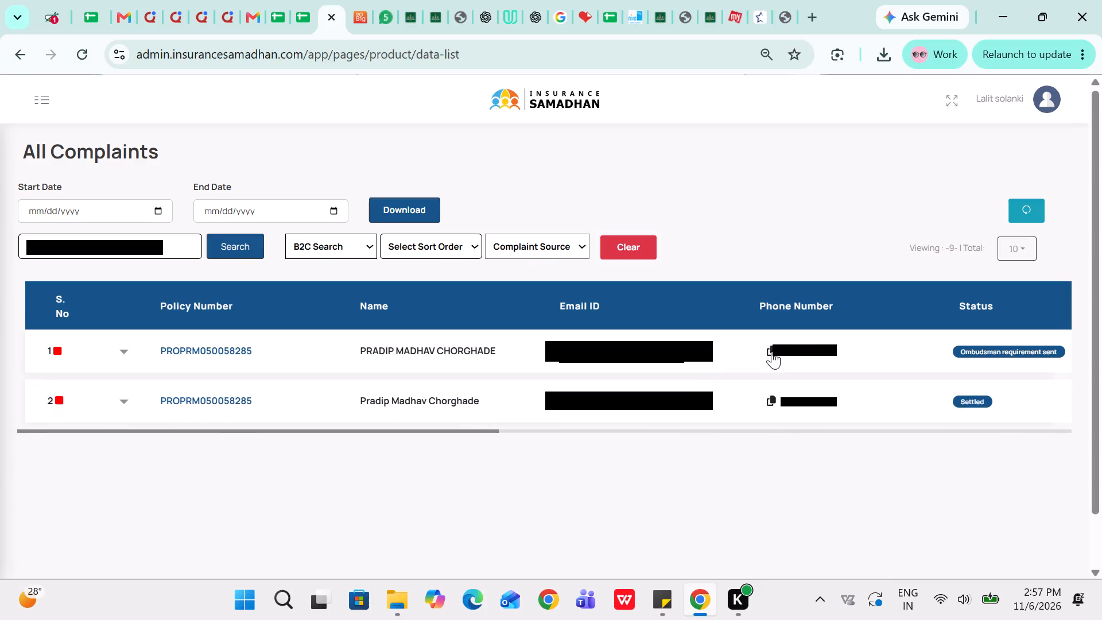
click(747, 346)
click(360, 0)
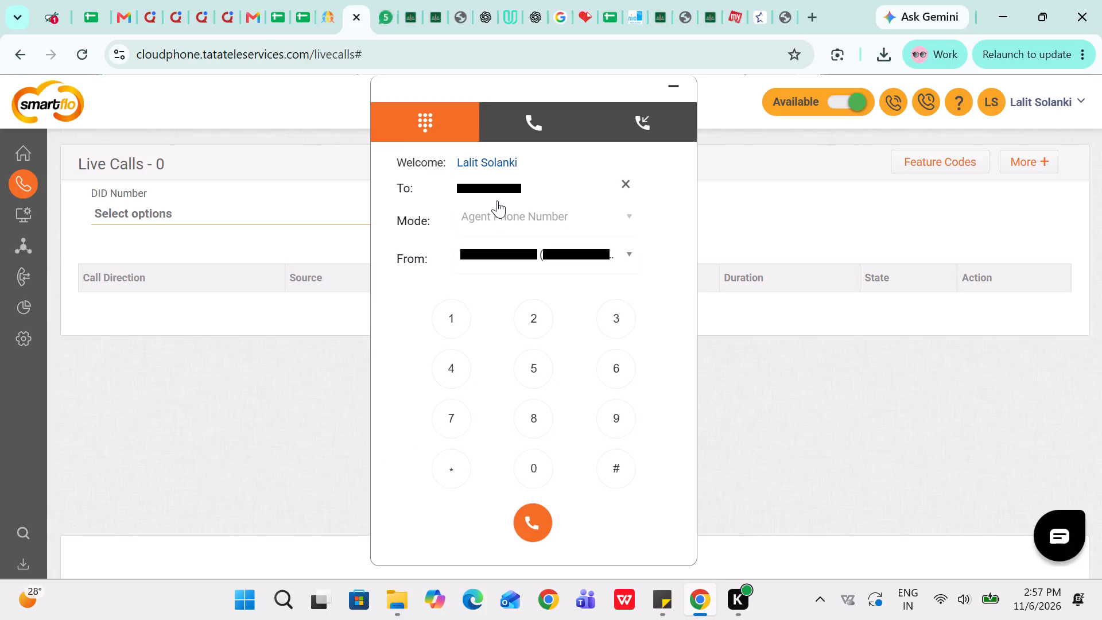
click(497, 200)
double_click(504, 188)
key(ctrl+v)
click(527, 524)
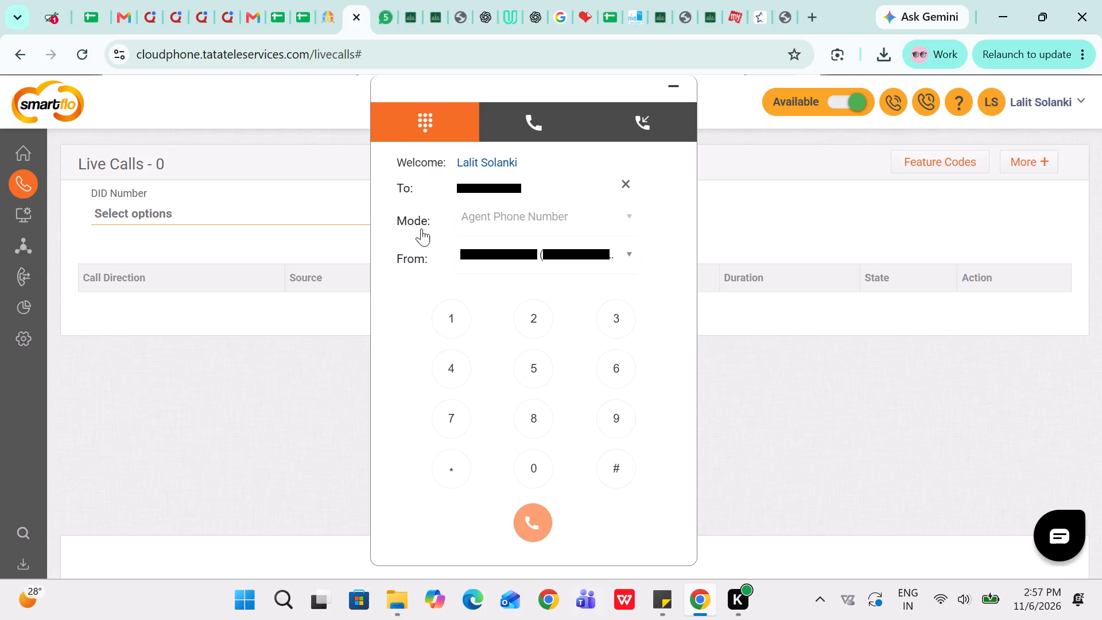
Recheck the first complaint's latest communication log entry in the portal against the complainant's message in the forwarded email.
click(336, 0)
click(743, 340)
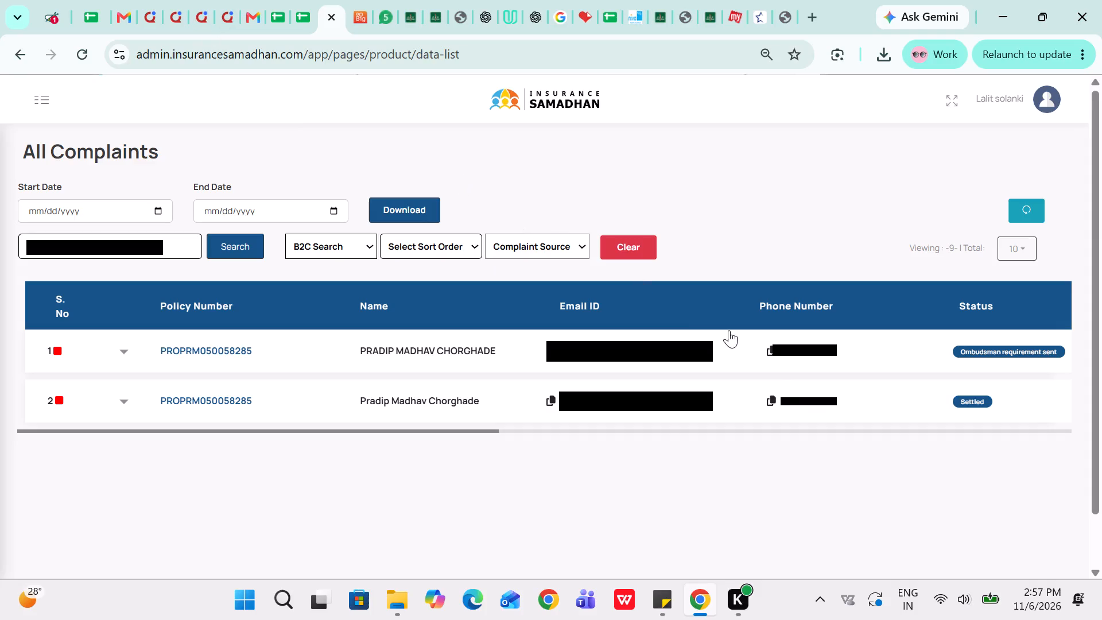
click(750, 347)
click(787, 401)
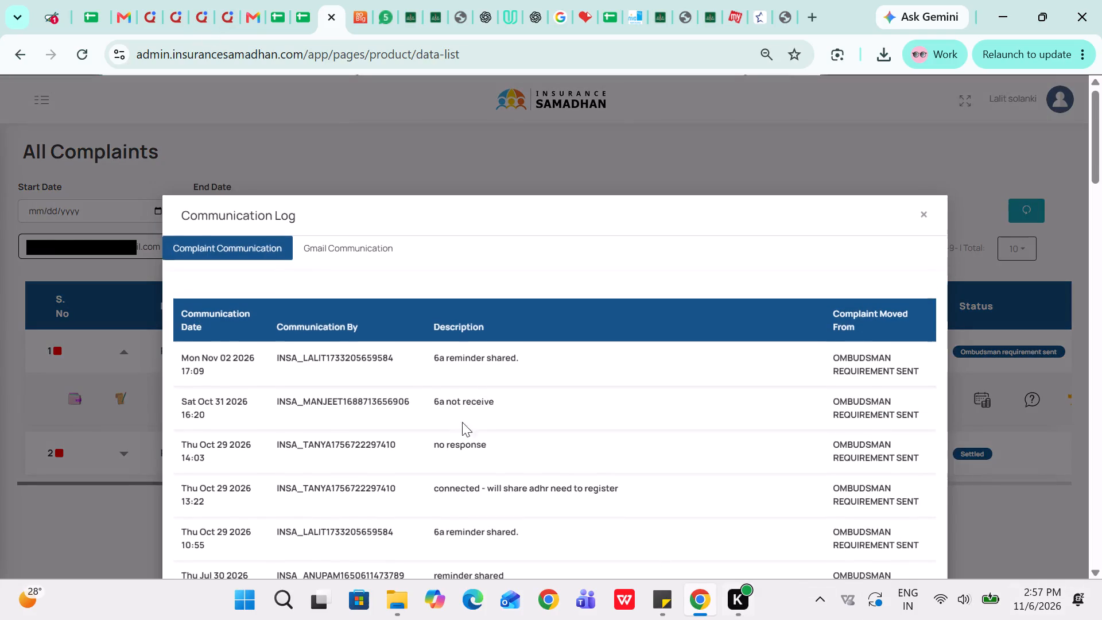
drag(561, 360, 302, 359)
click(484, 369)
click(420, 162)
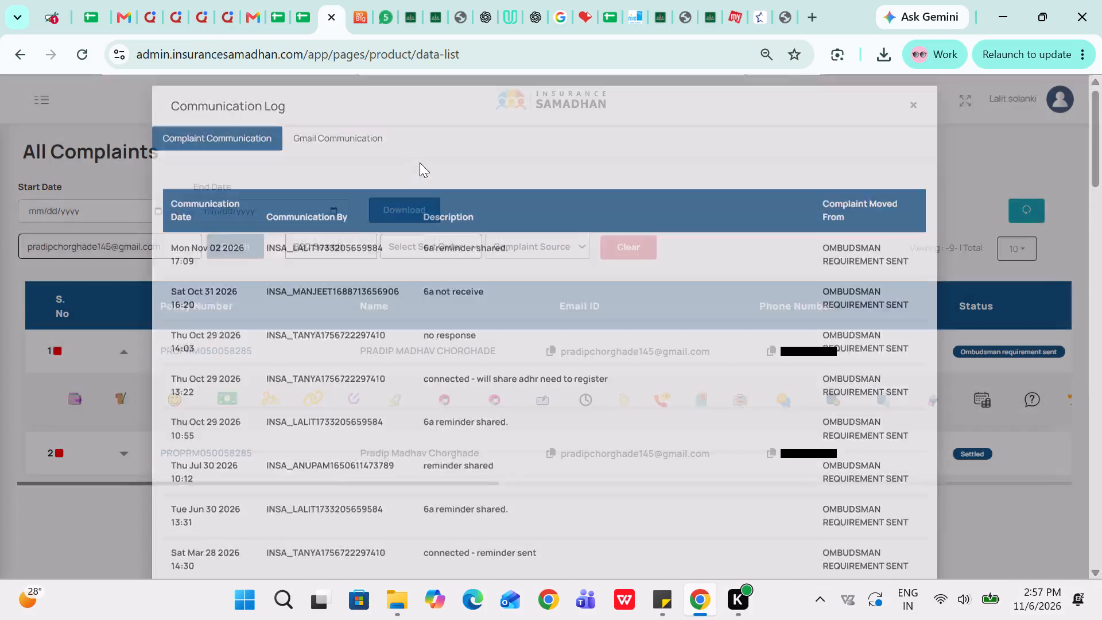
click(117, 0)
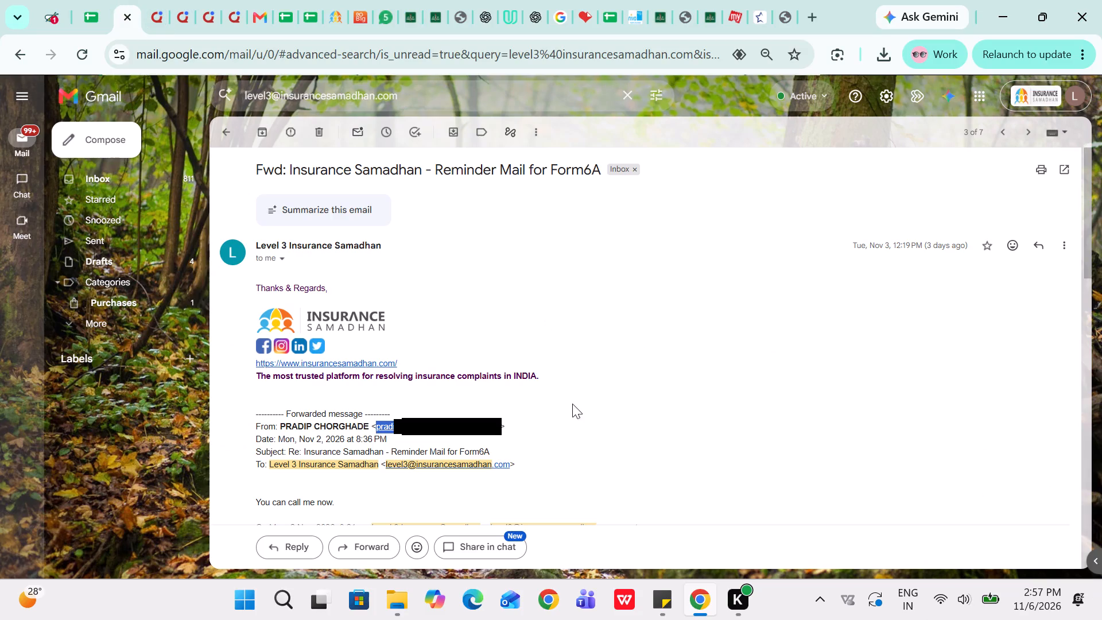
scroll(494, 386, down, 2)
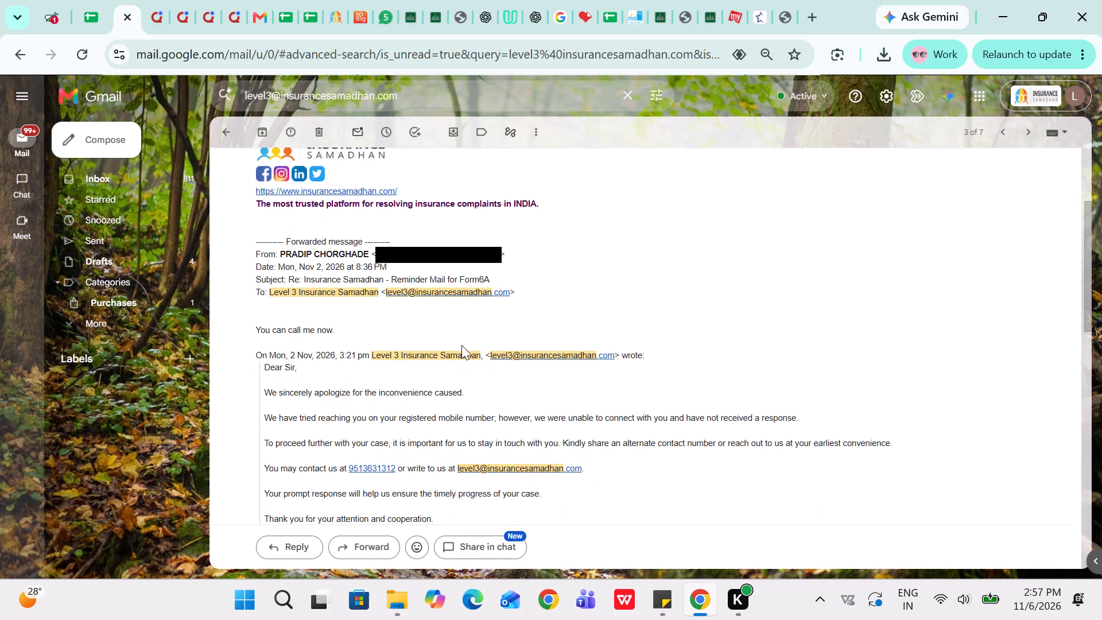
click(350, 0)
click(331, 0)
click(791, 401)
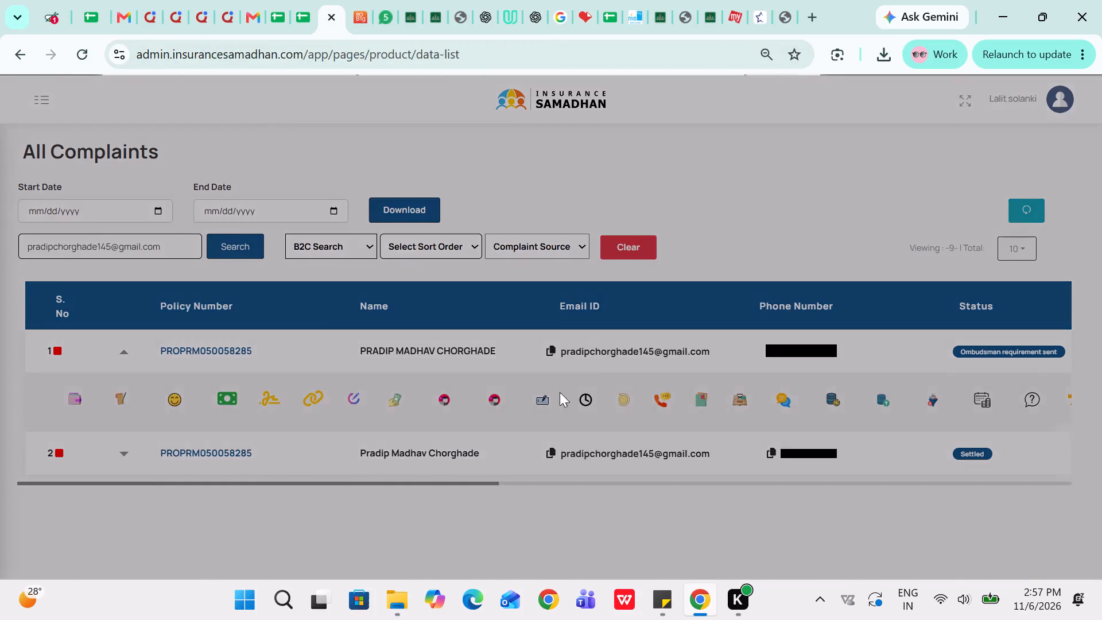
drag(597, 359, 370, 362)
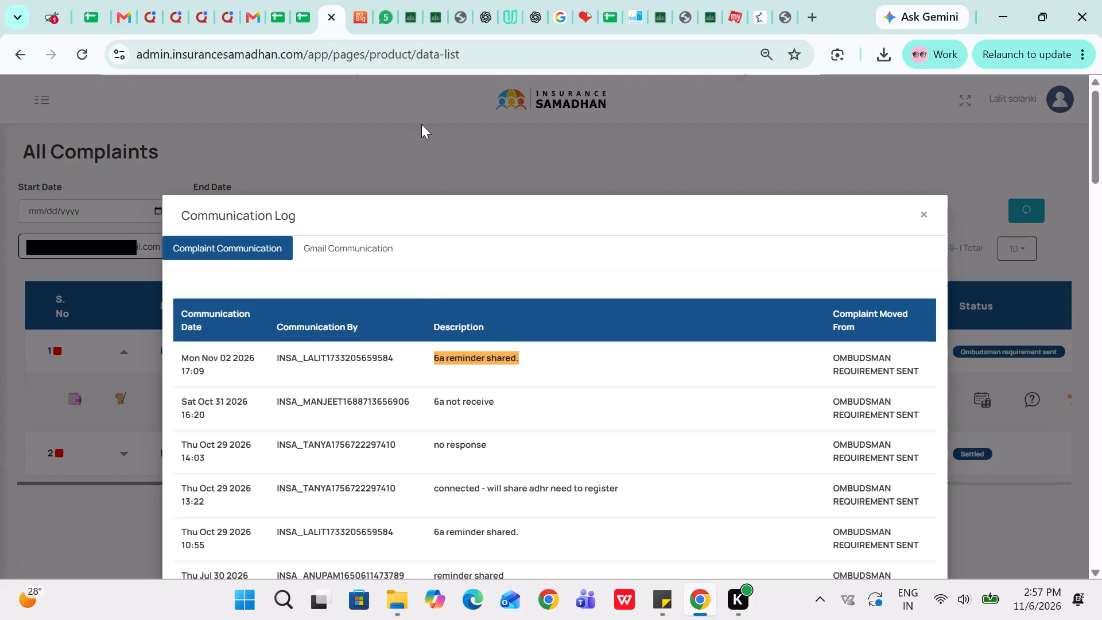
click(421, 123)
click(126, 0)
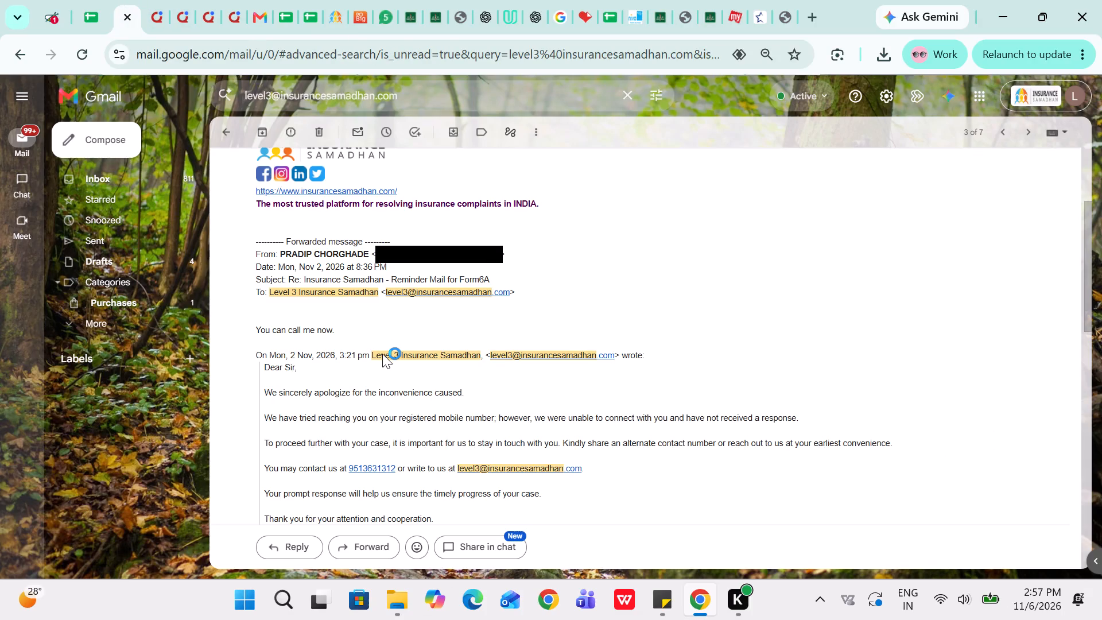
scroll(382, 347, up, 1)
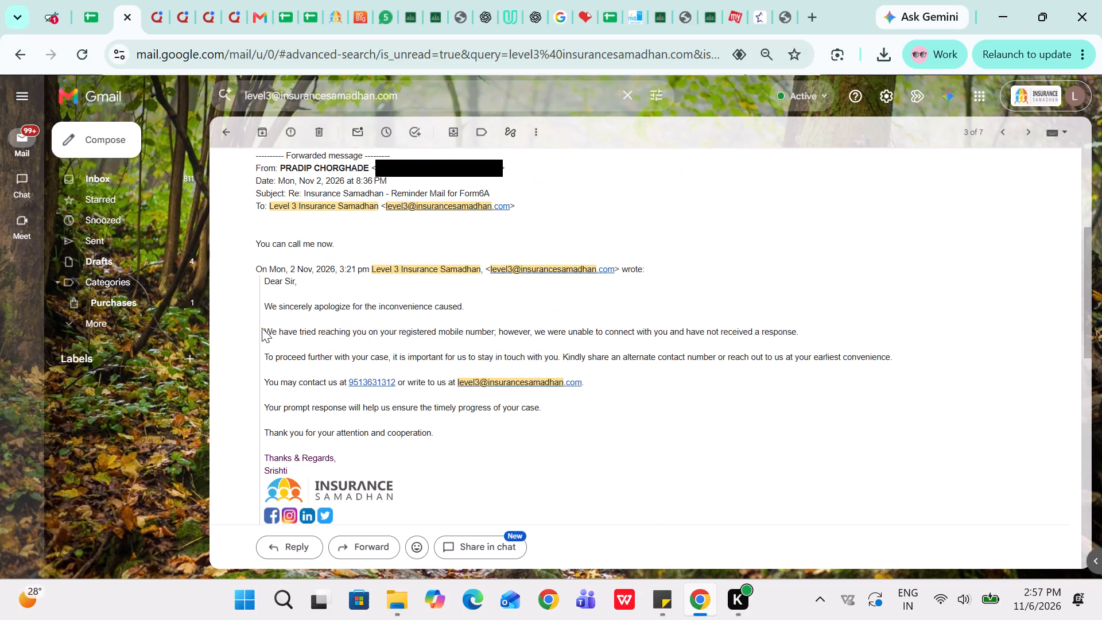
Compare the earlier reminder's date and time in the email thread with the first complaint's communication log in the portal.
drag(262, 328, 356, 341)
click(492, 343)
drag(339, 263, 366, 269)
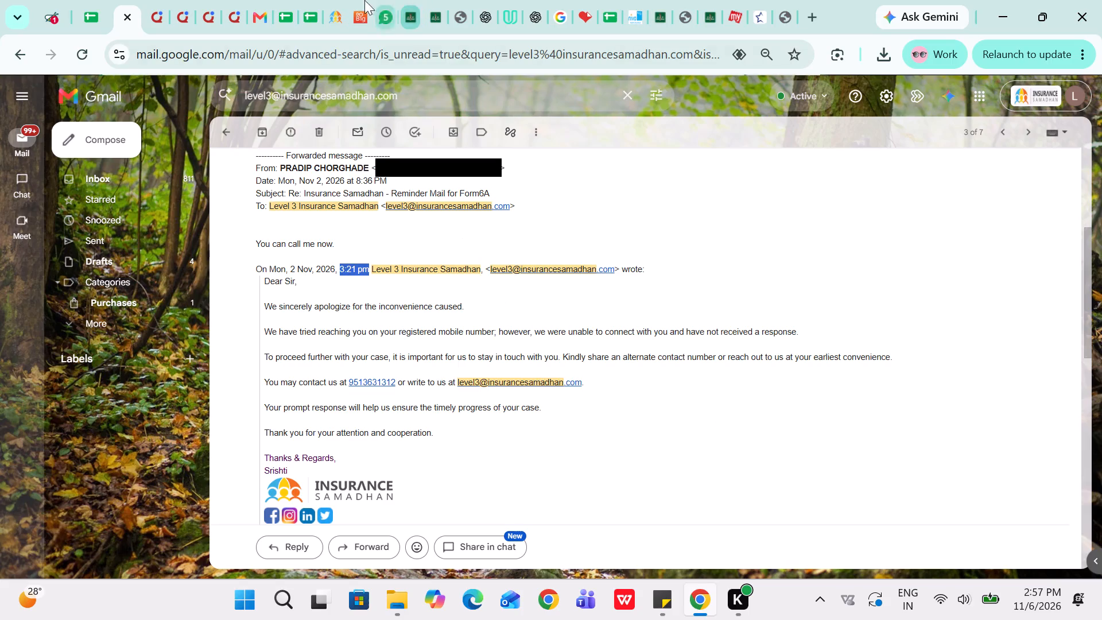
click(337, 0)
click(790, 401)
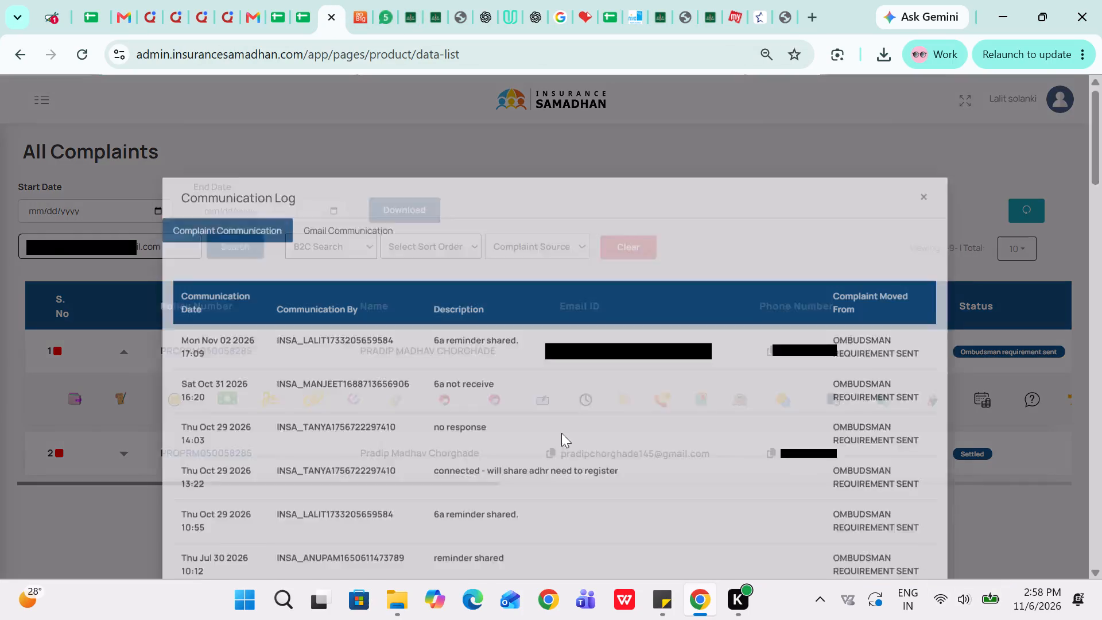
drag(554, 399, 433, 381)
click(603, 420)
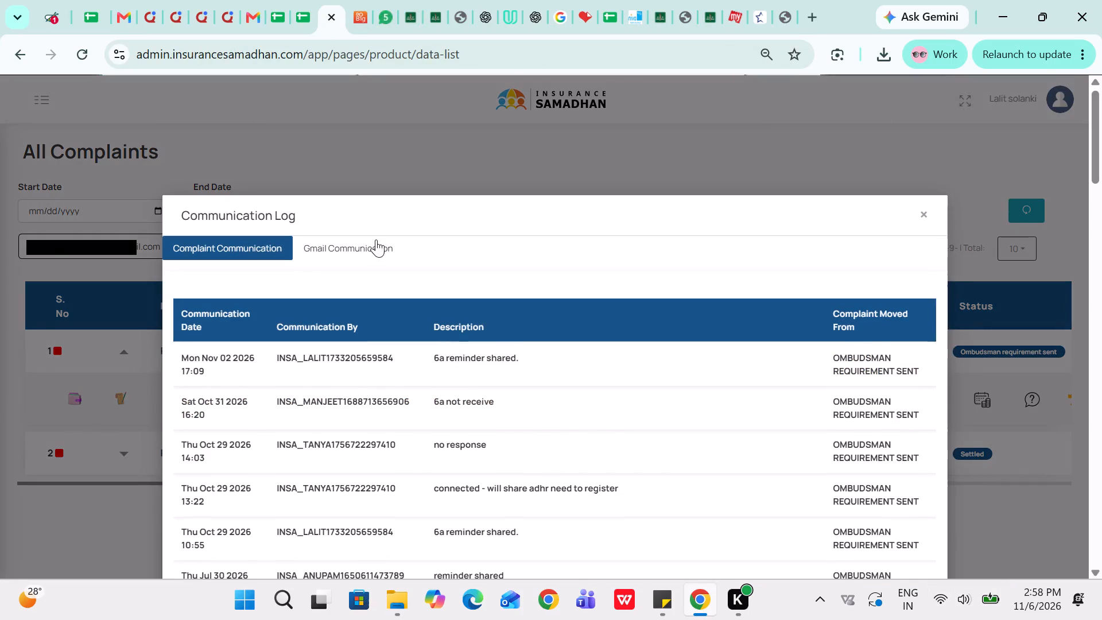
click(352, 158)
click(126, 0)
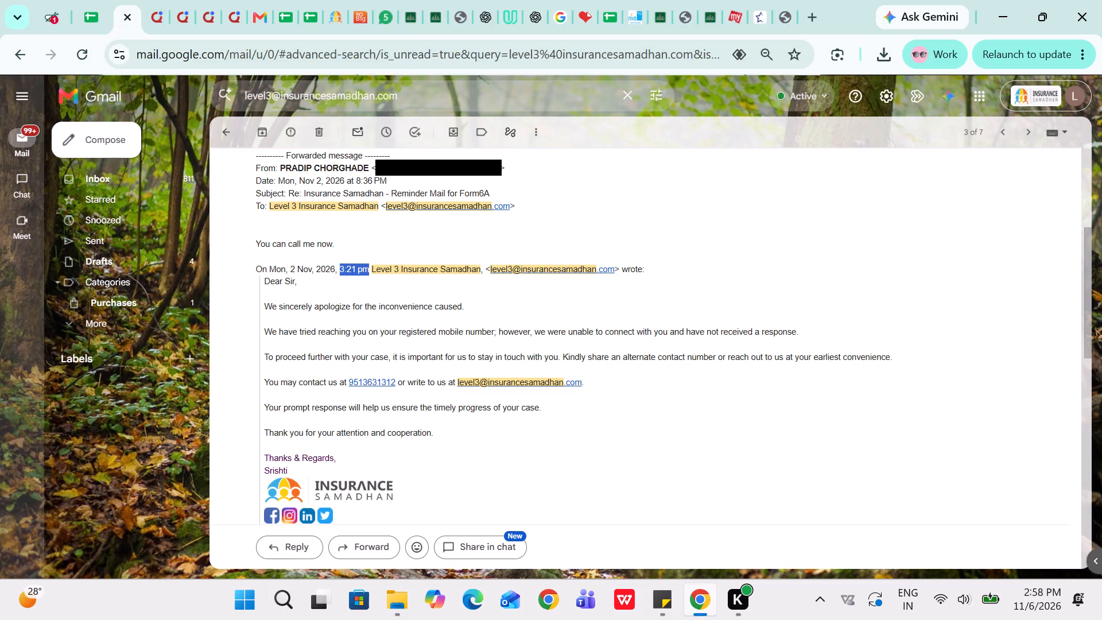
Reply "Connected" to the forwarded Form6A reminder email in Gmail, send it, and return to the search results.
click(855, 356)
scroll(430, 406, down, 5)
click(280, 554)
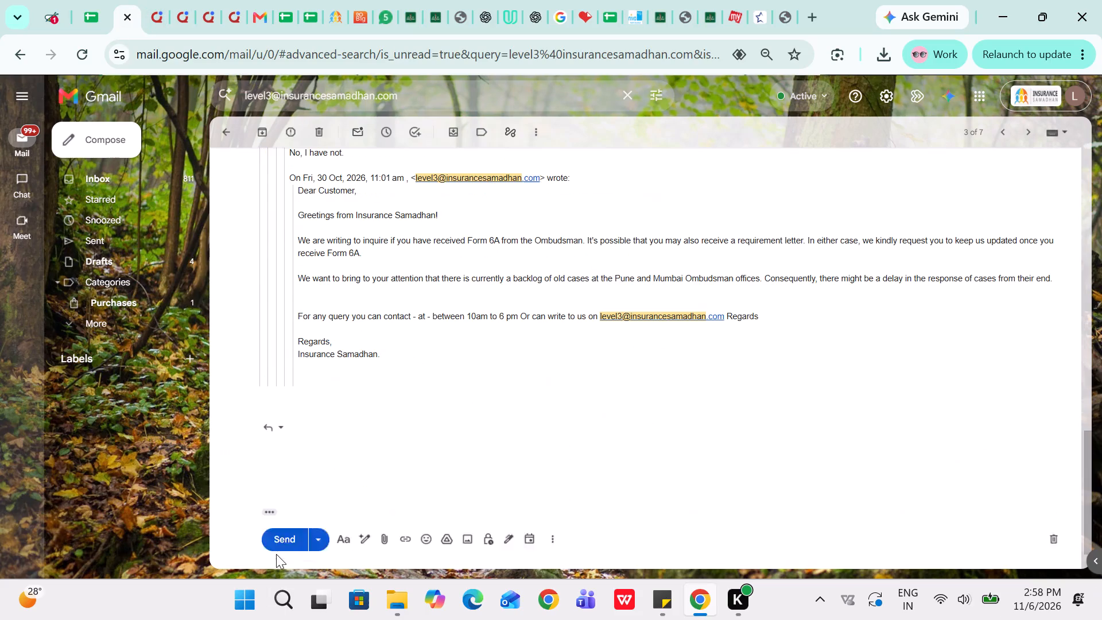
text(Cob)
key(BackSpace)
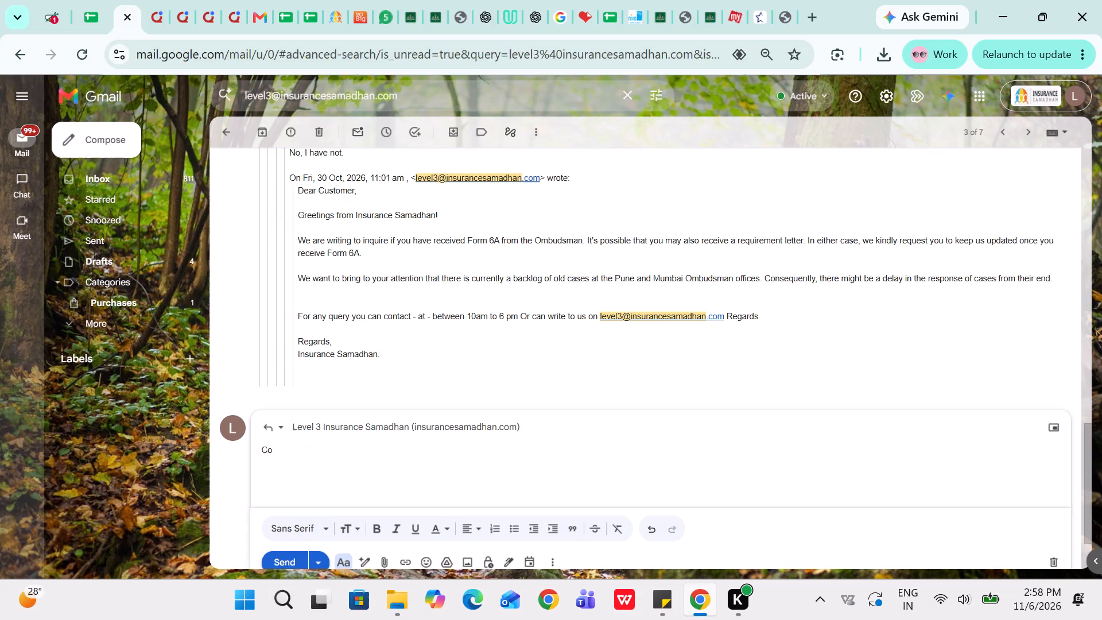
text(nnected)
click(286, 553)
click(231, 124)
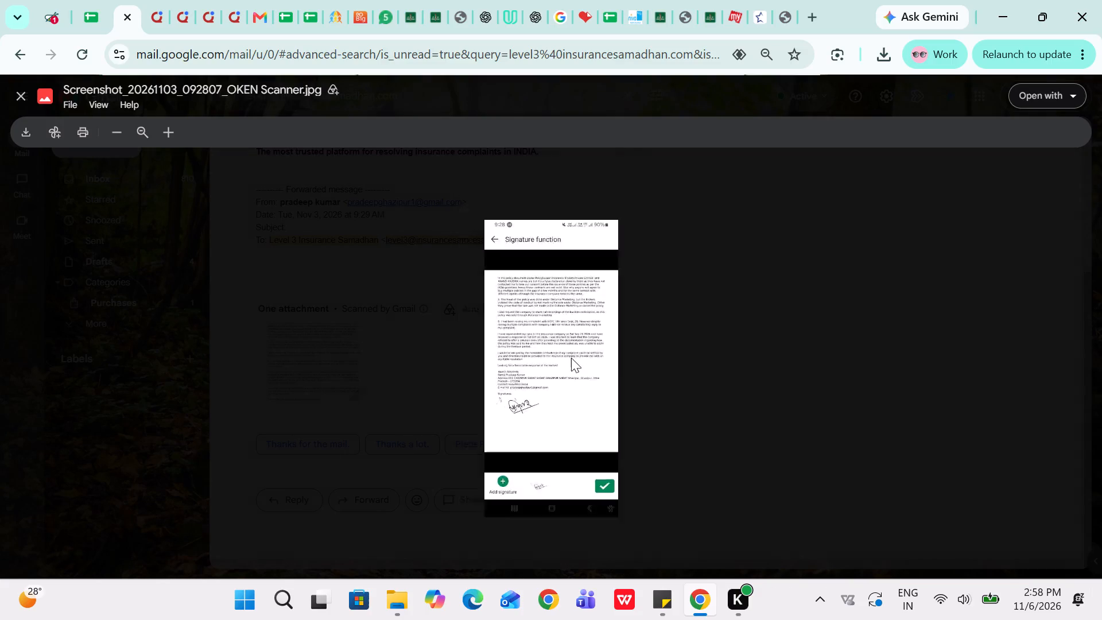
scroll(571, 358, up, 7)
scroll(571, 358, down, 9)
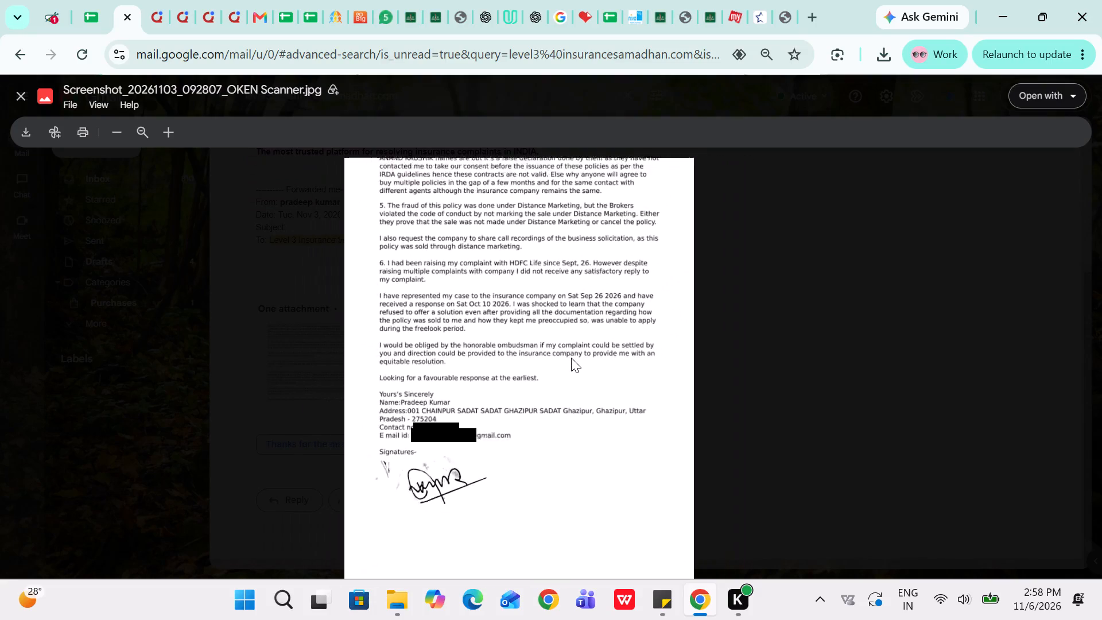
scroll(571, 358, down, 9)
click(786, 338)
scroll(514, 342, up, 1)
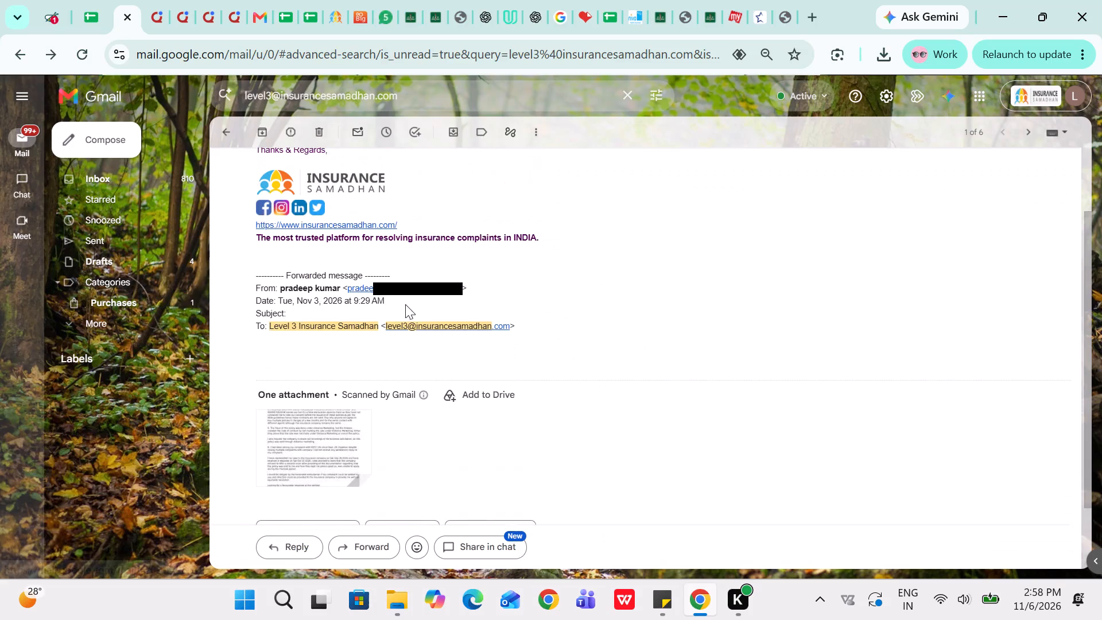
Copy the original sender's email address from the forwarded message and search All Complaints in the portal for it.
drag(346, 288, 432, 284)
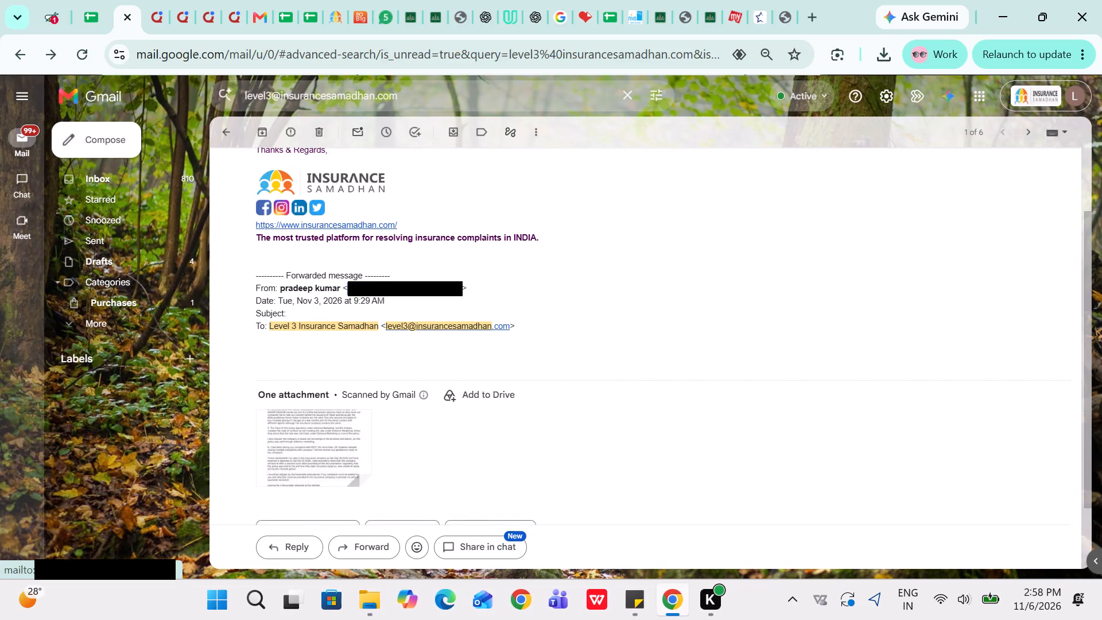
drag(432, 284, 460, 284)
key(ctrl+c)
key(ctrl+c)
key(ctrl+c)
click(331, 0)
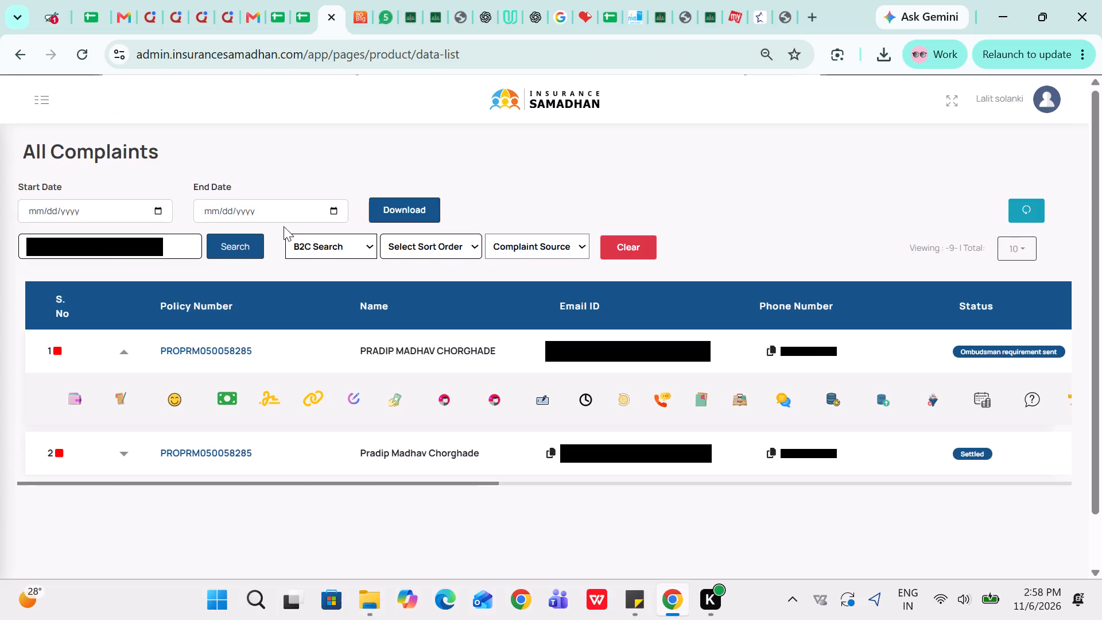
drag(211, 242, 0, 241)
drag(185, 247, 0, 252)
key(ctrl+v)
click(261, 251)
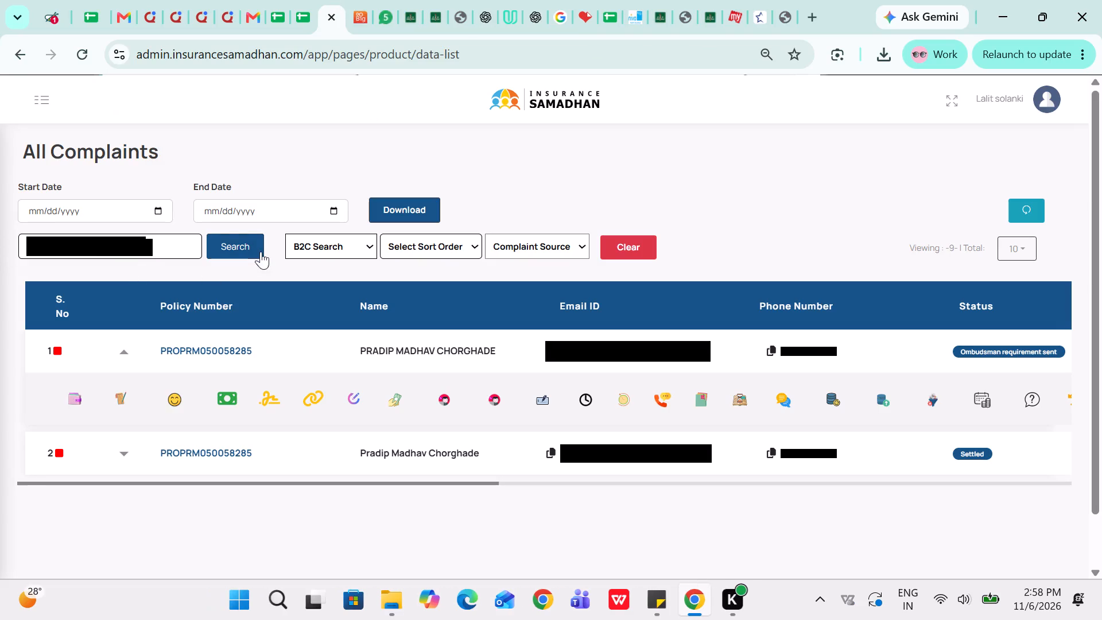
Review the status history of the first complaint in the search results down to its latest entry.
click(749, 360)
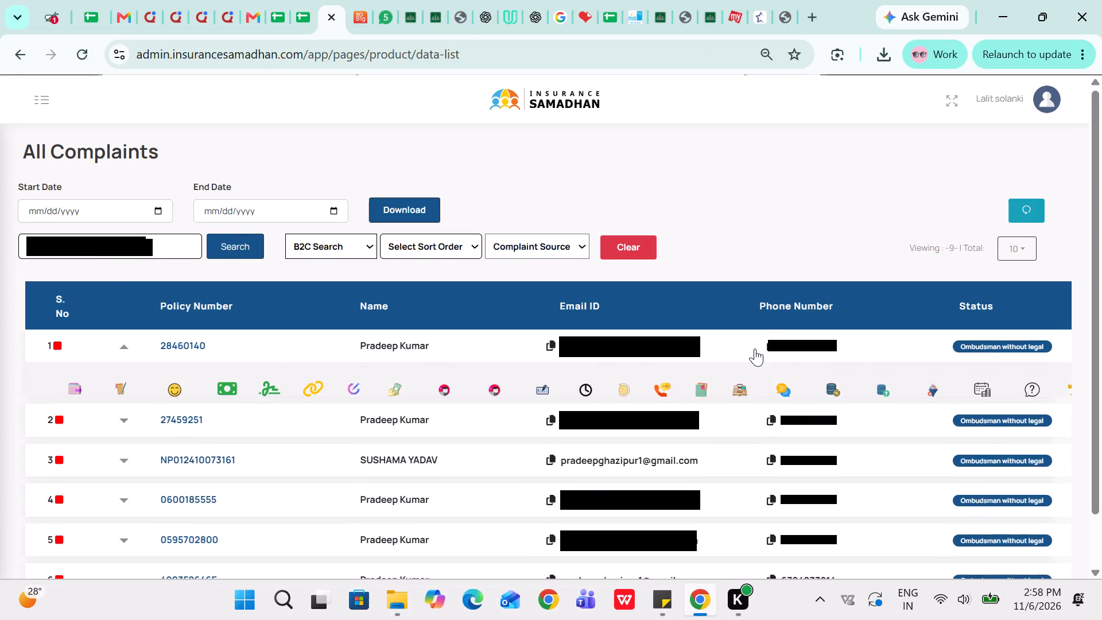
scroll(808, 409, down, 10)
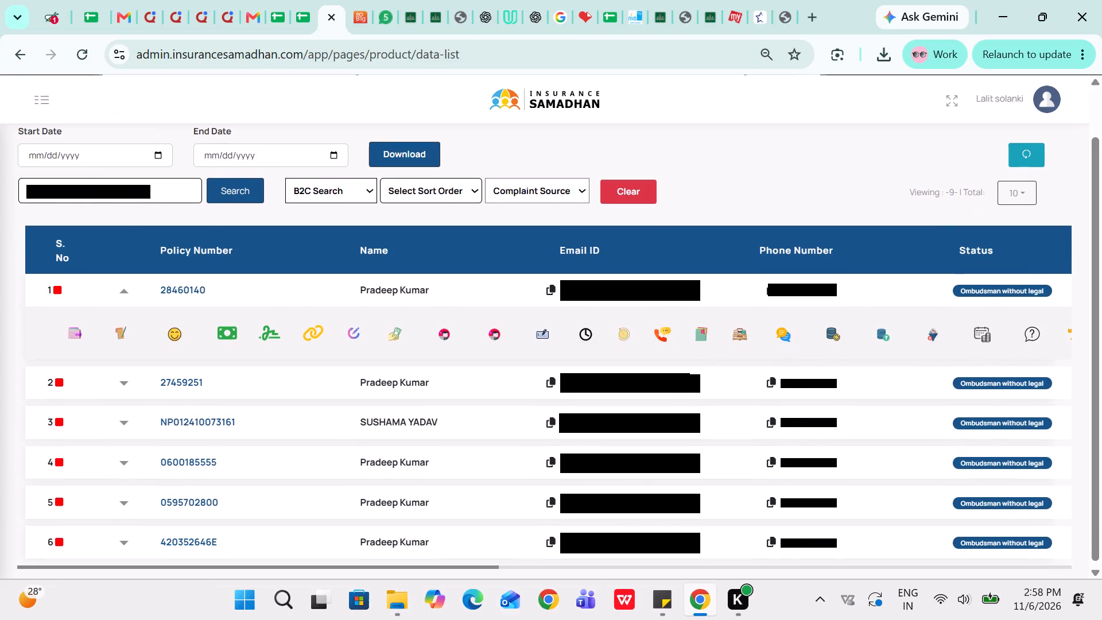
click(629, 330)
scroll(669, 346, down, 16)
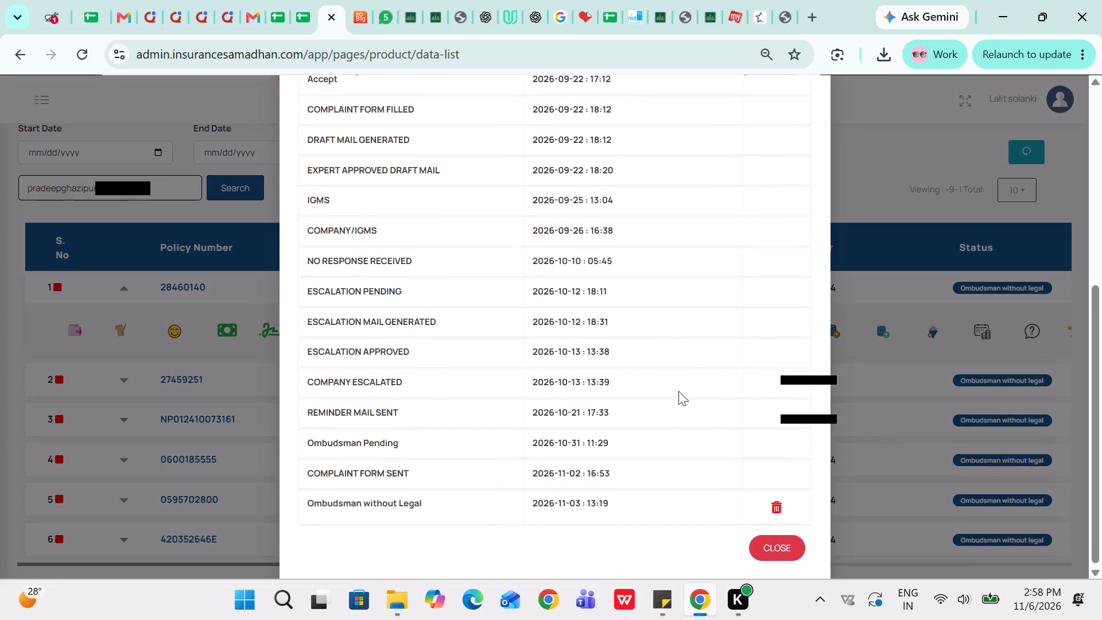
click(915, 427)
click(742, 285)
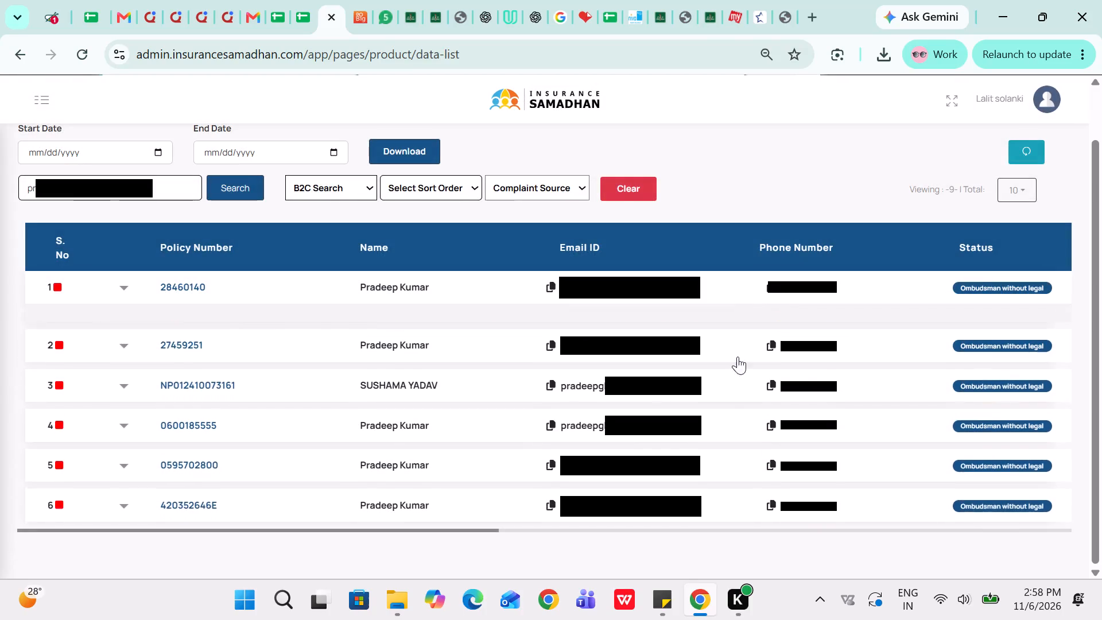
Review the status history of the second complaint in the search results down to its latest entry.
click(736, 332)
click(626, 366)
scroll(690, 423, down, 8)
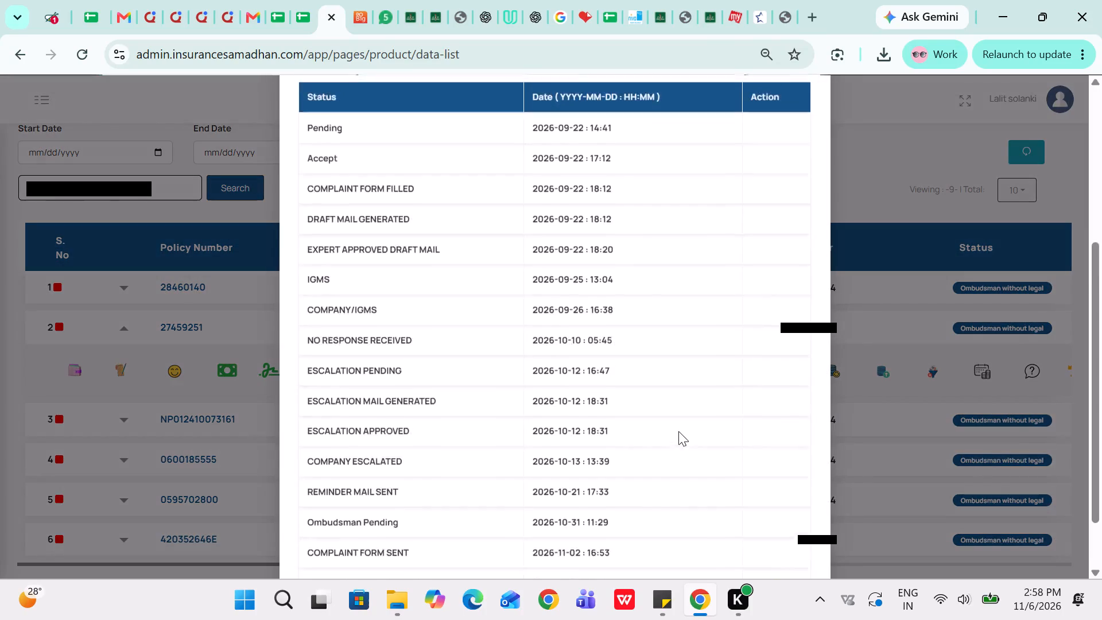
scroll(678, 431, down, 9)
click(860, 459)
click(737, 319)
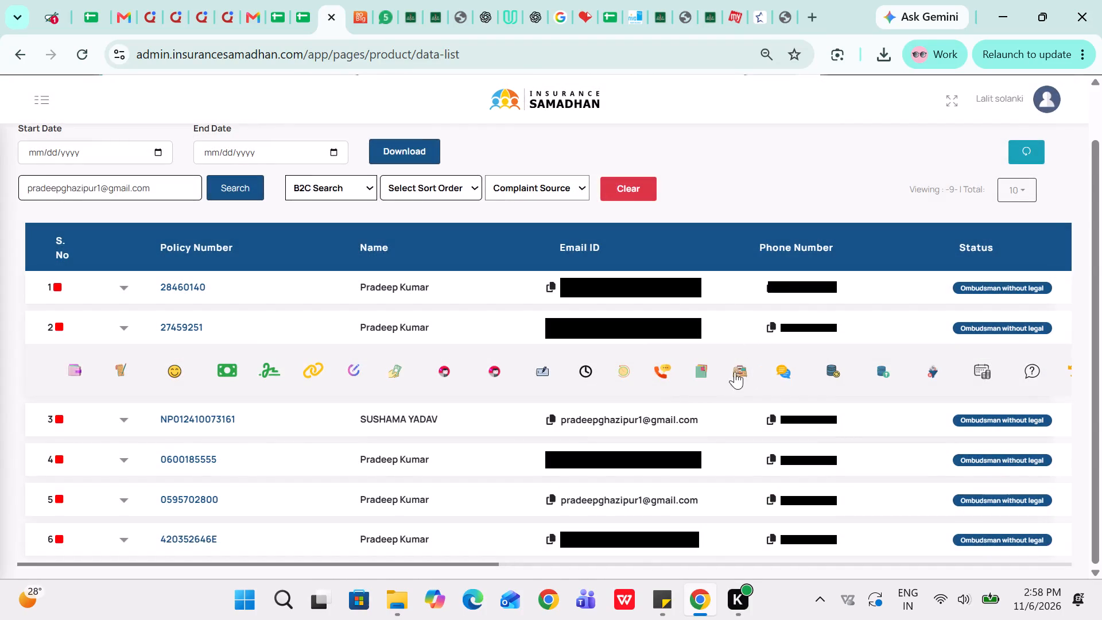
Review the status history of the third complaint in the search results down to its latest entry.
click(734, 373)
click(625, 409)
scroll(766, 439, down, 6)
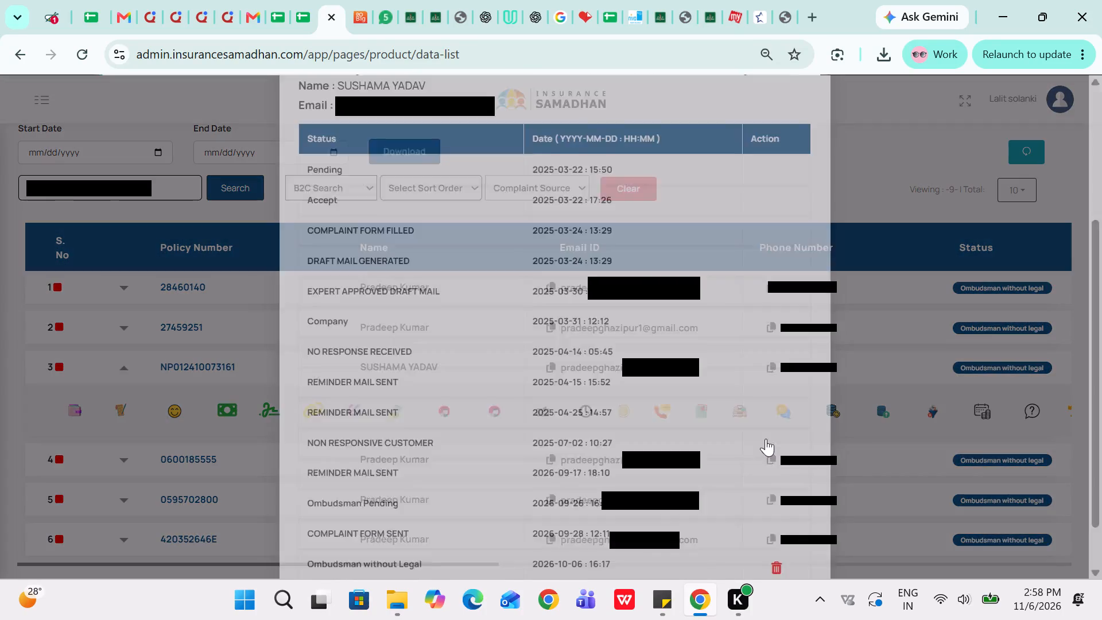
scroll(766, 439, down, 11)
click(899, 447)
click(738, 365)
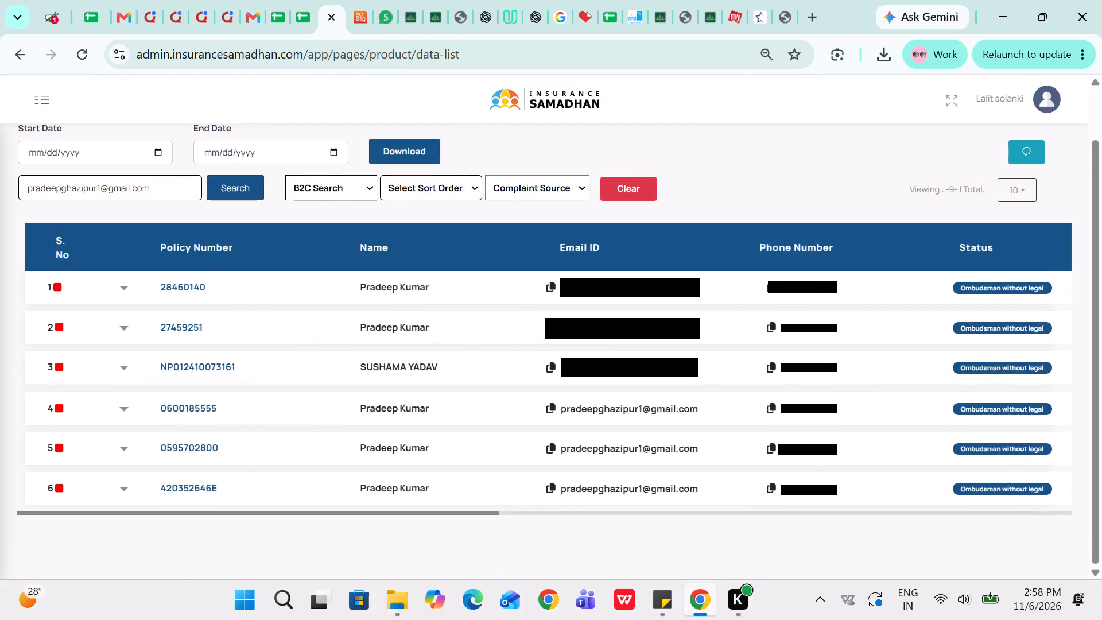